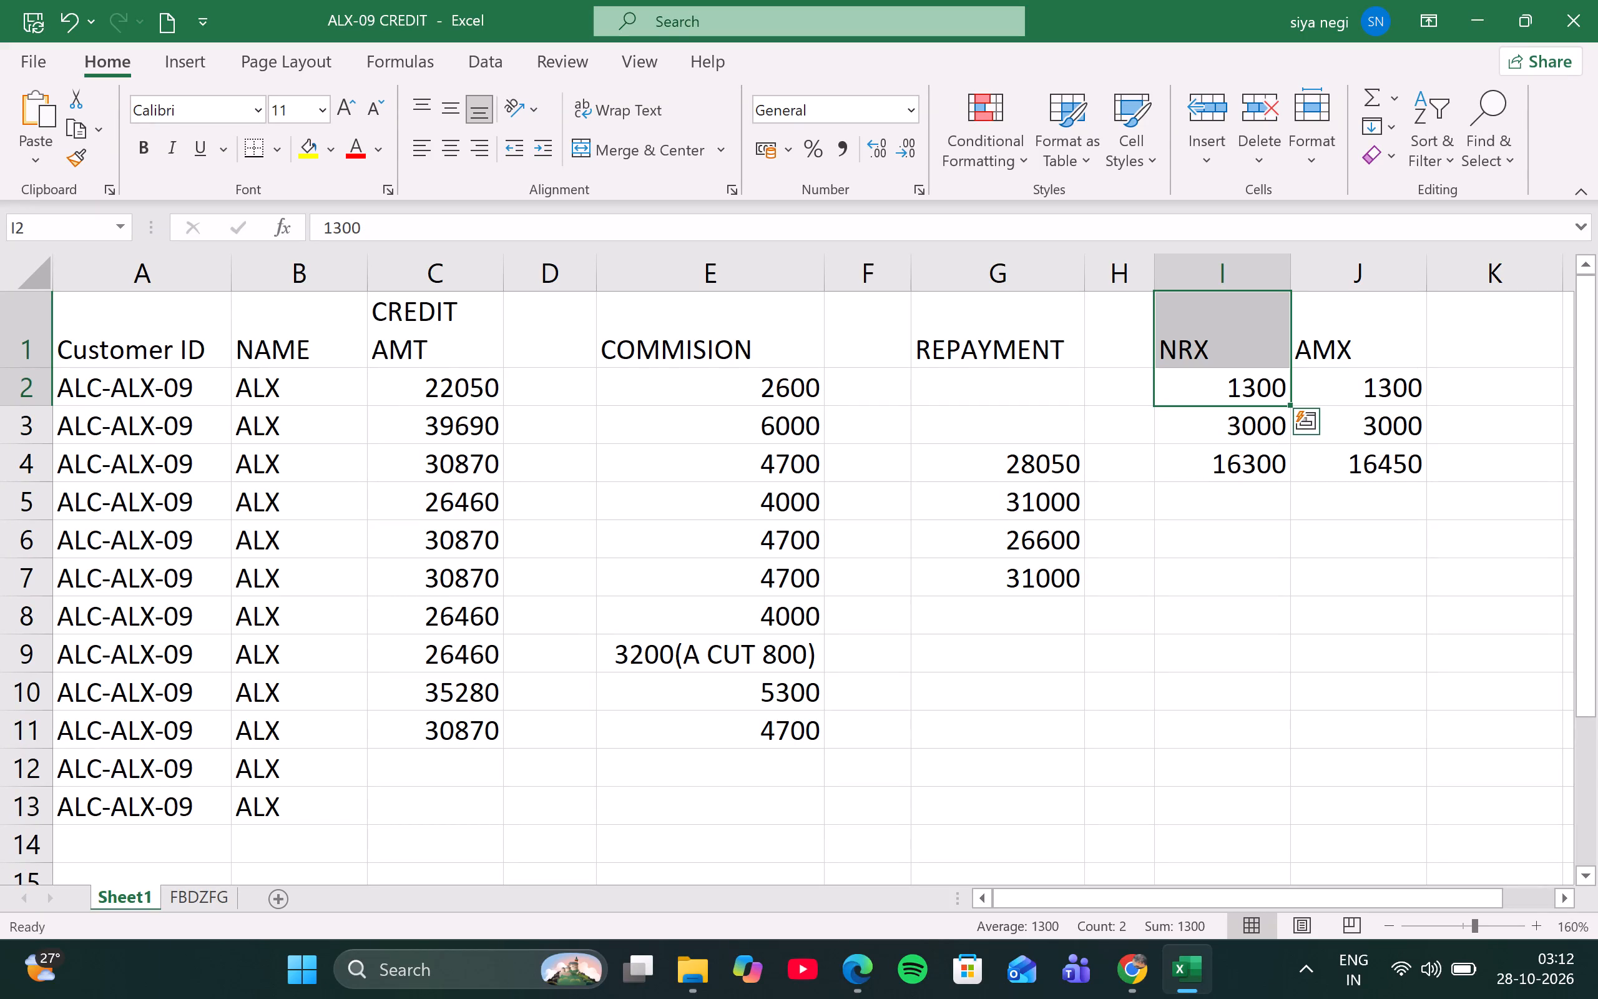
Enter a dash in cell G2, the first row of the REPAYMENT column.
{"action": "left_click", "coordinate": [1255, 488]}
{"action": "left_click", "coordinate": [1044, 400]}
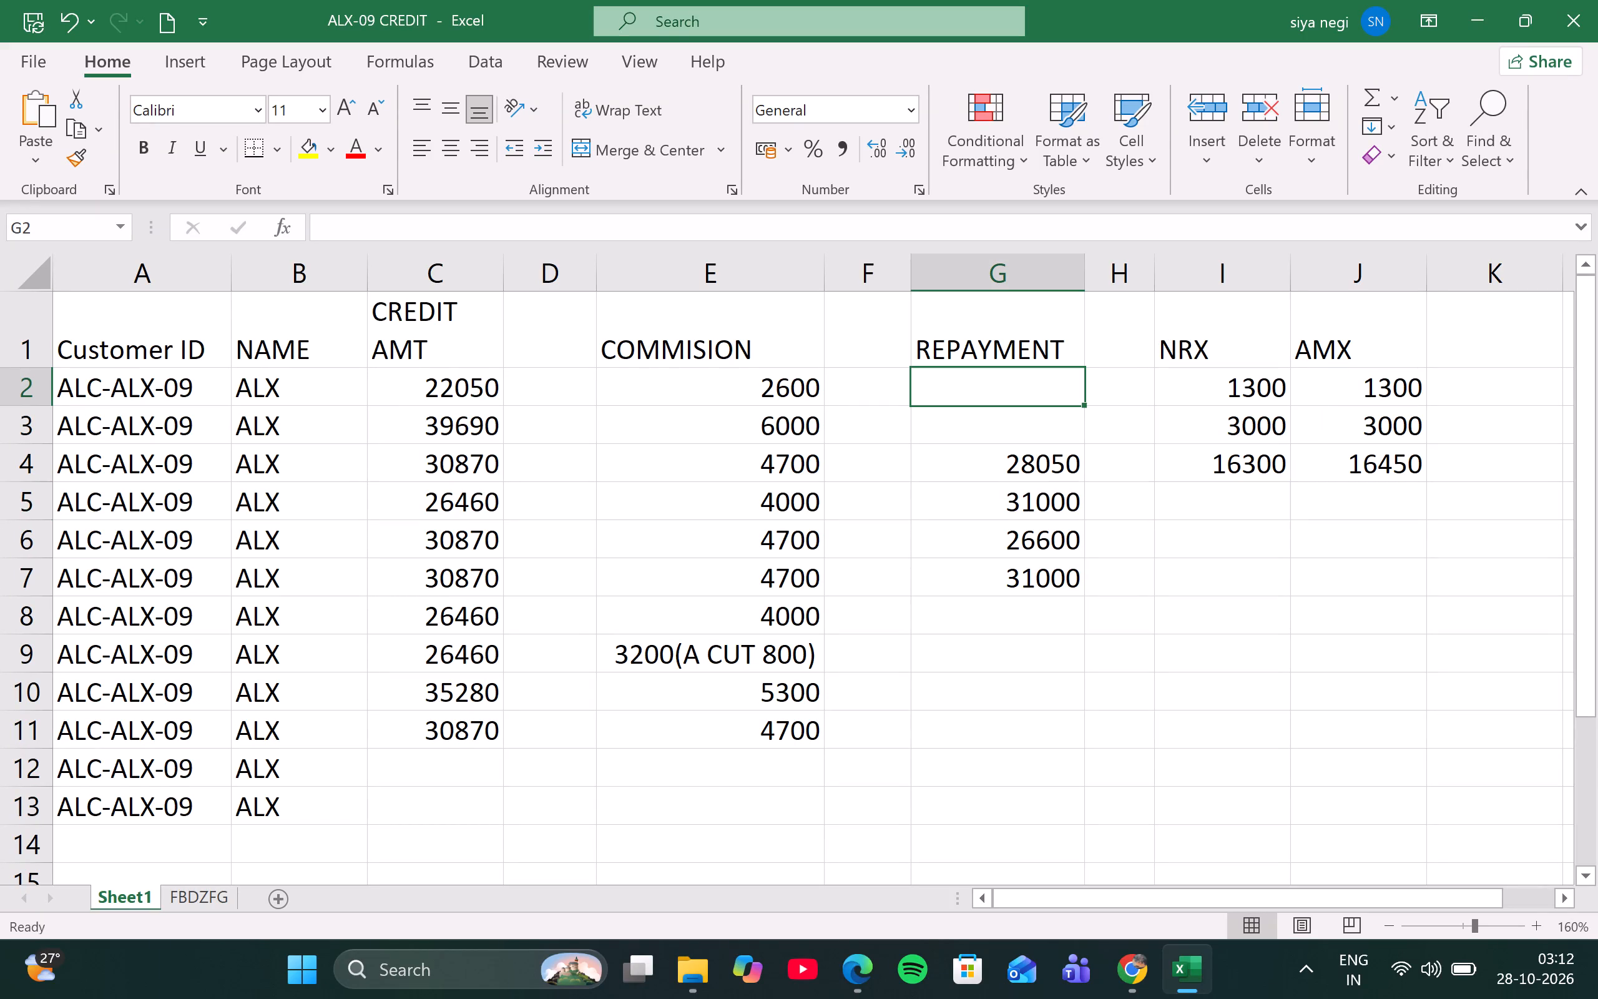
{"action": "key", "text": "minus"}
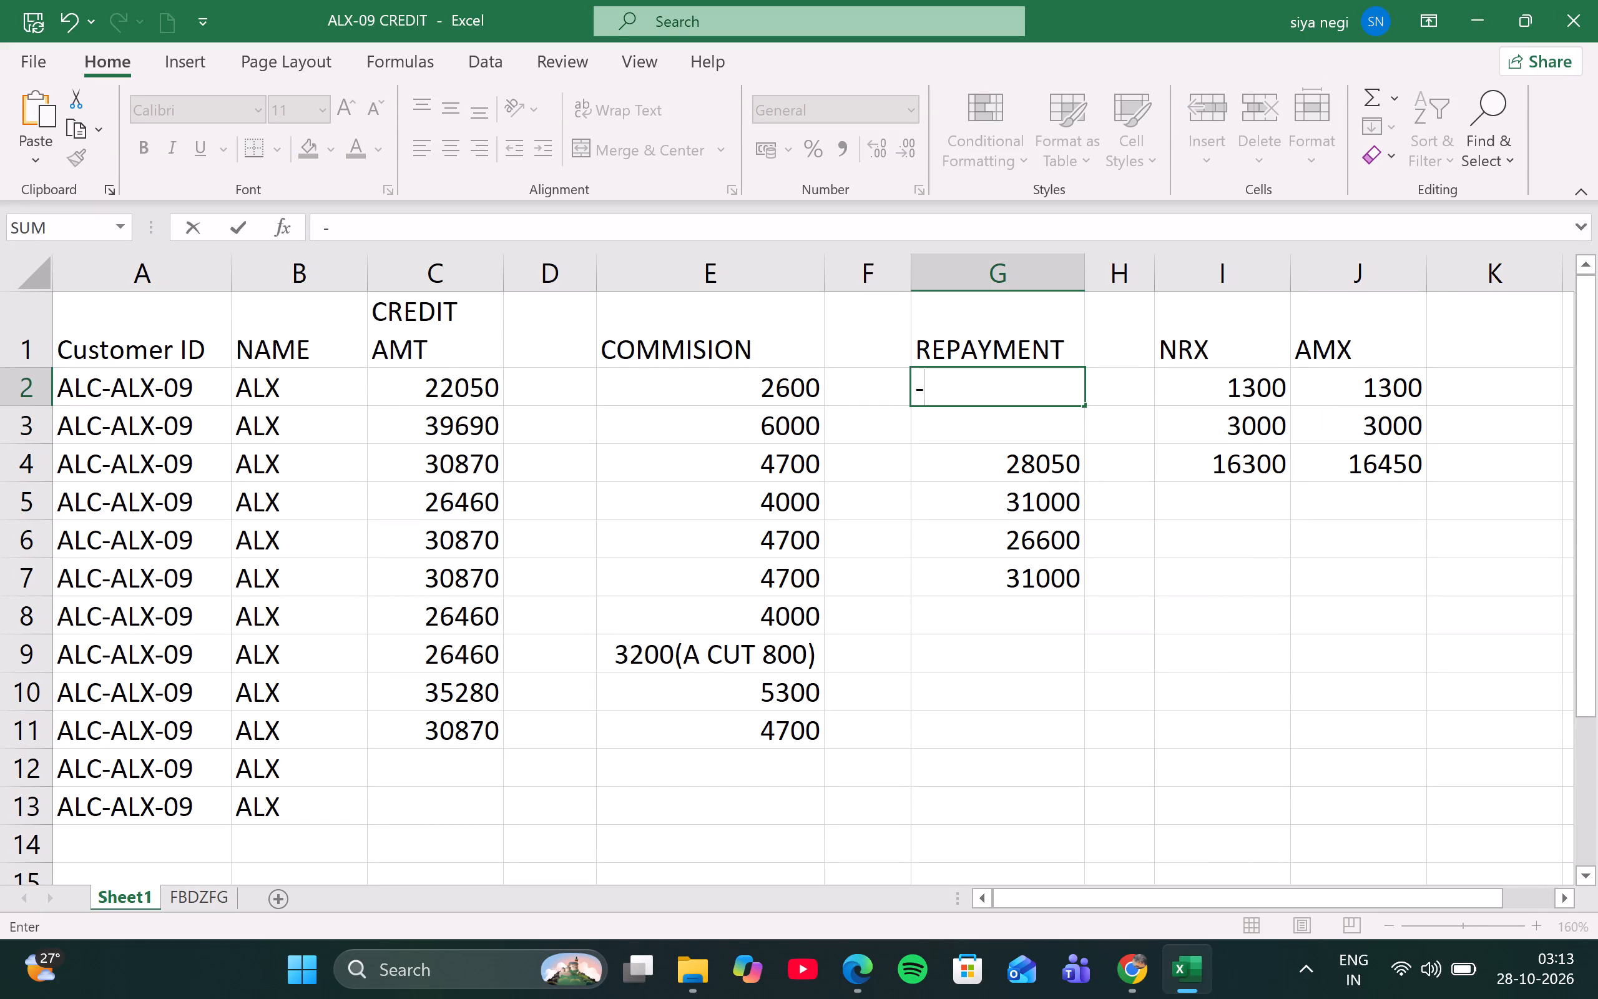
{"action": "key", "text": "Return"}
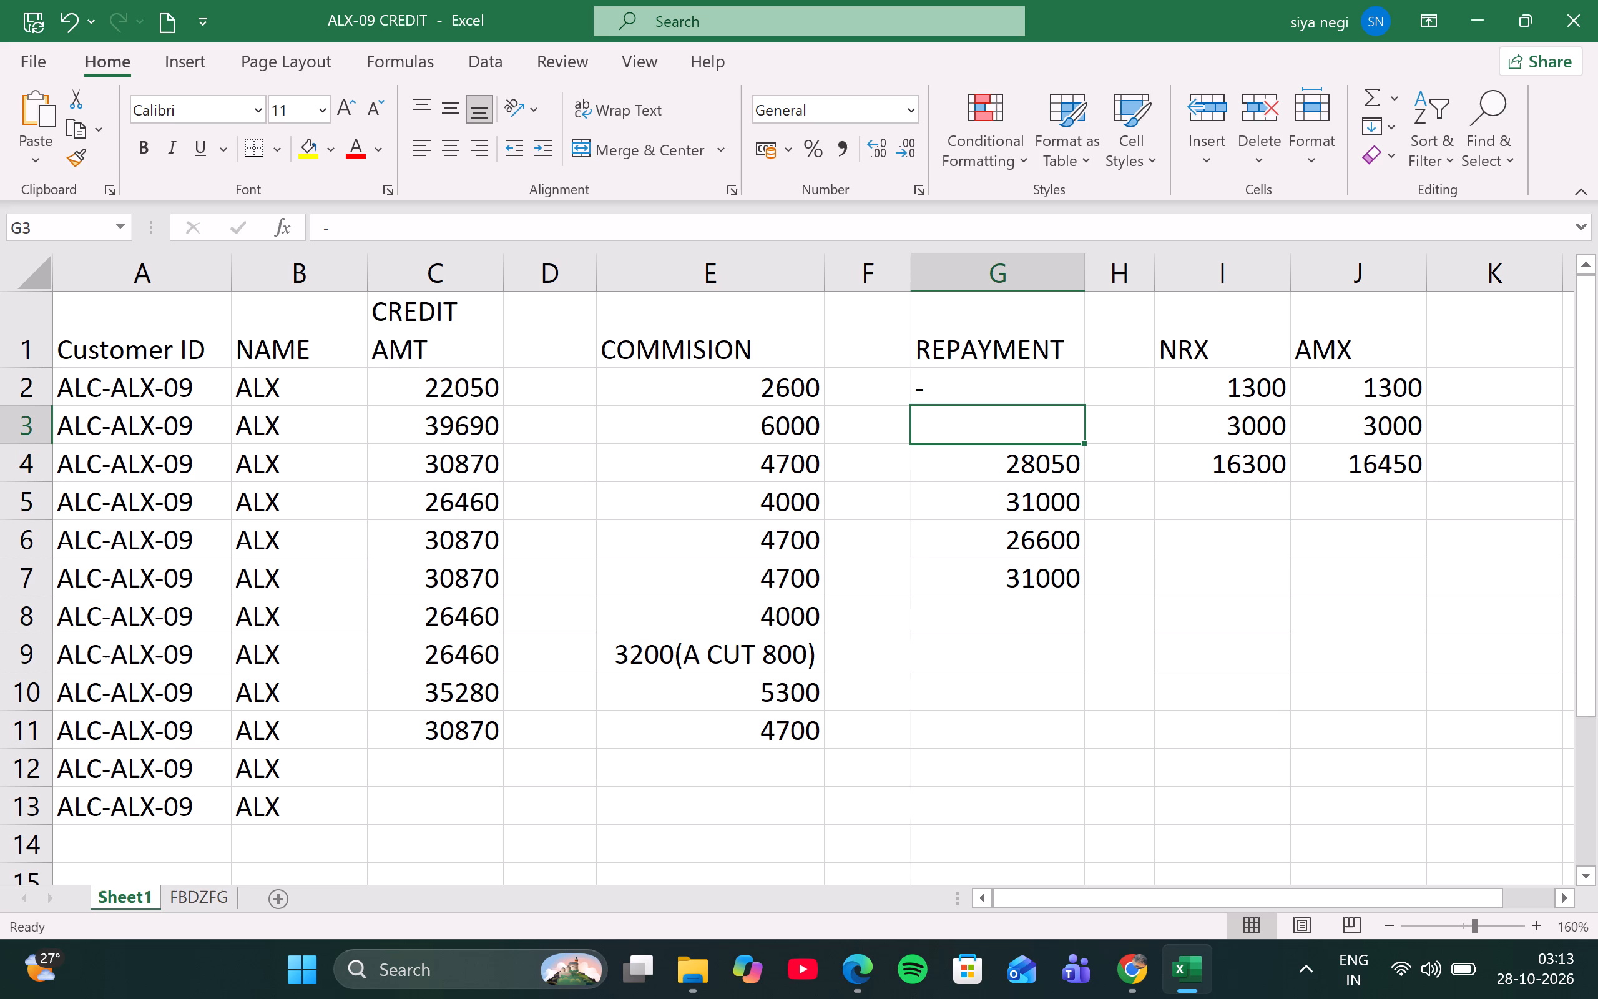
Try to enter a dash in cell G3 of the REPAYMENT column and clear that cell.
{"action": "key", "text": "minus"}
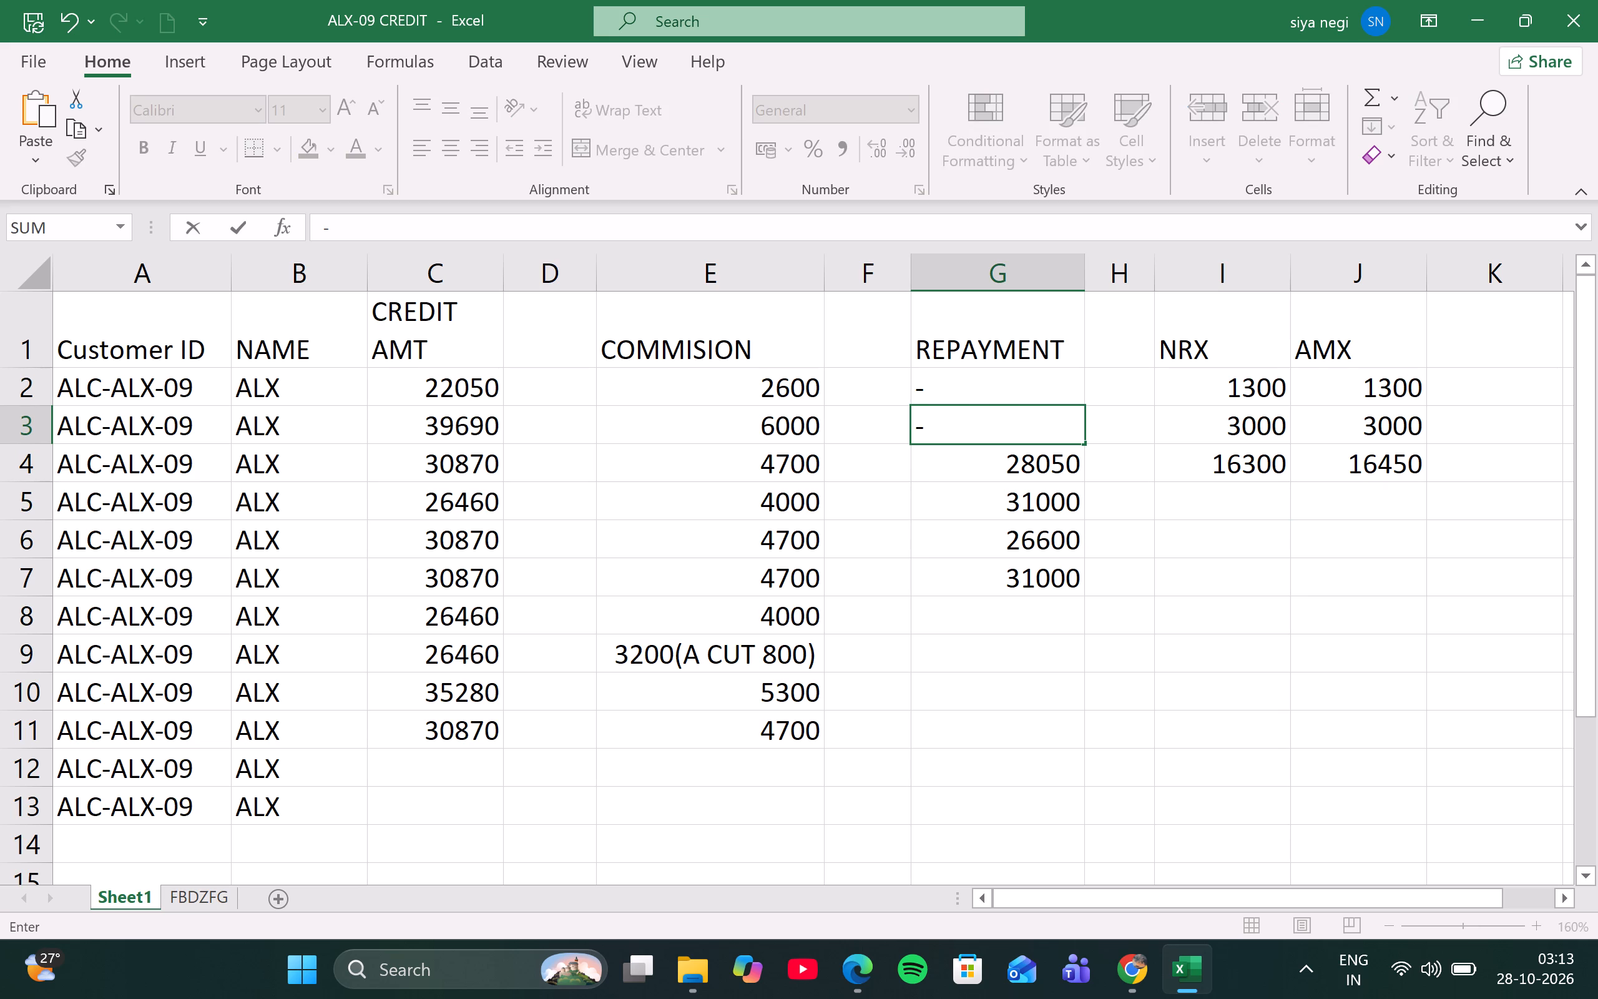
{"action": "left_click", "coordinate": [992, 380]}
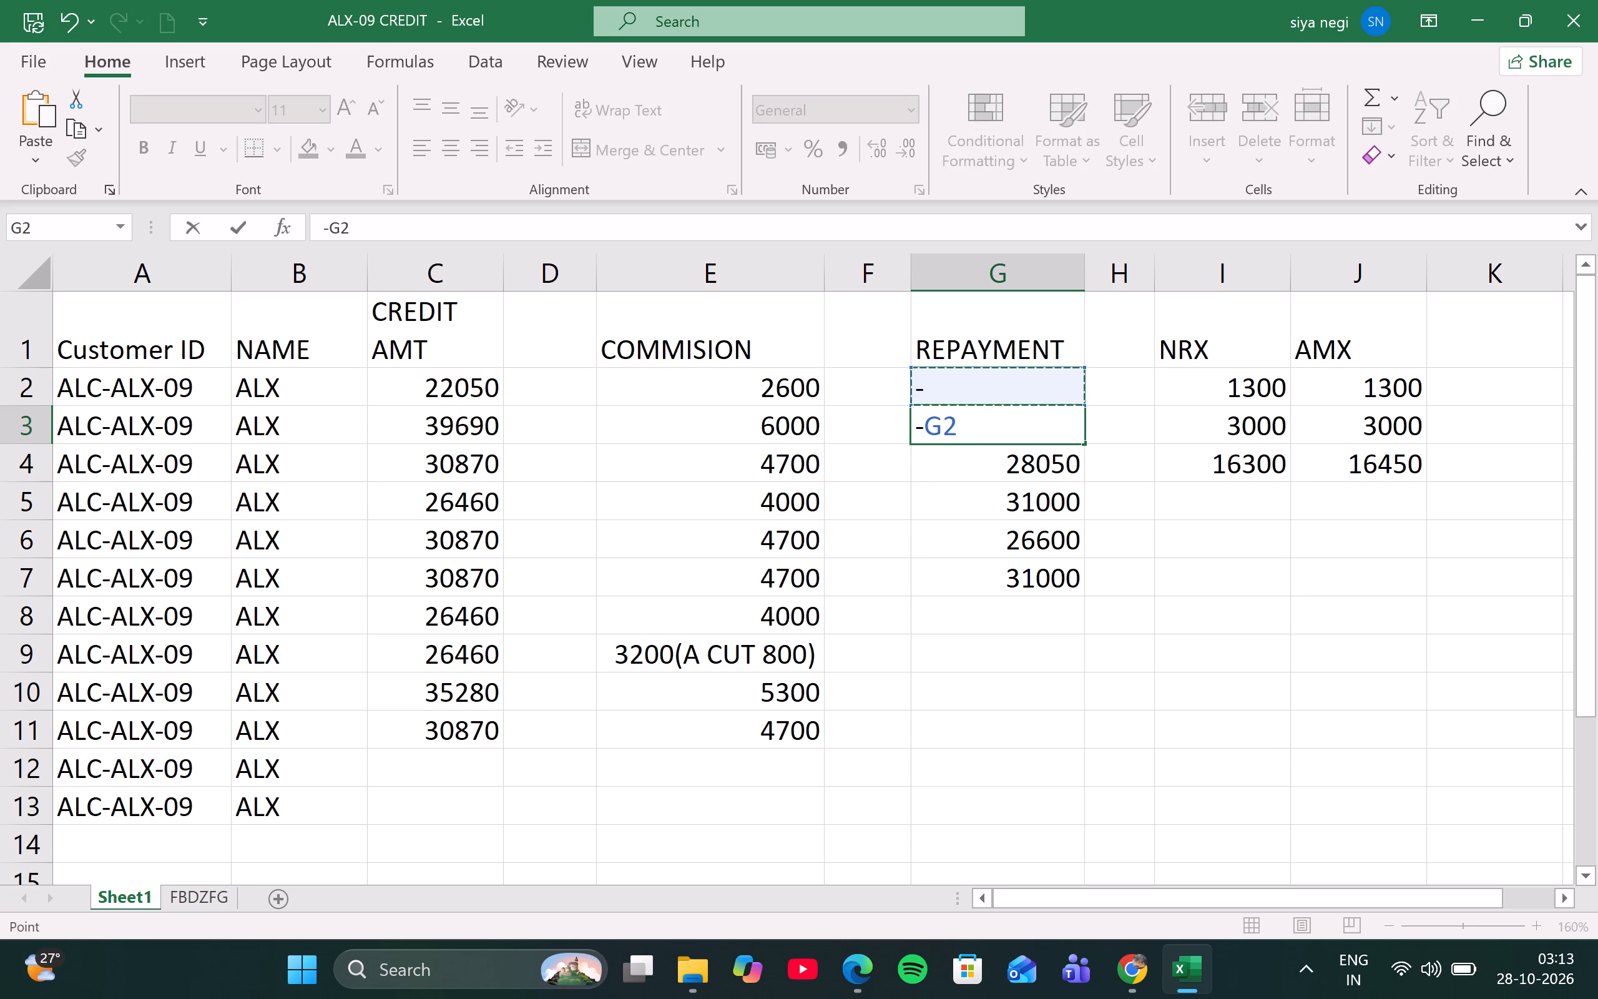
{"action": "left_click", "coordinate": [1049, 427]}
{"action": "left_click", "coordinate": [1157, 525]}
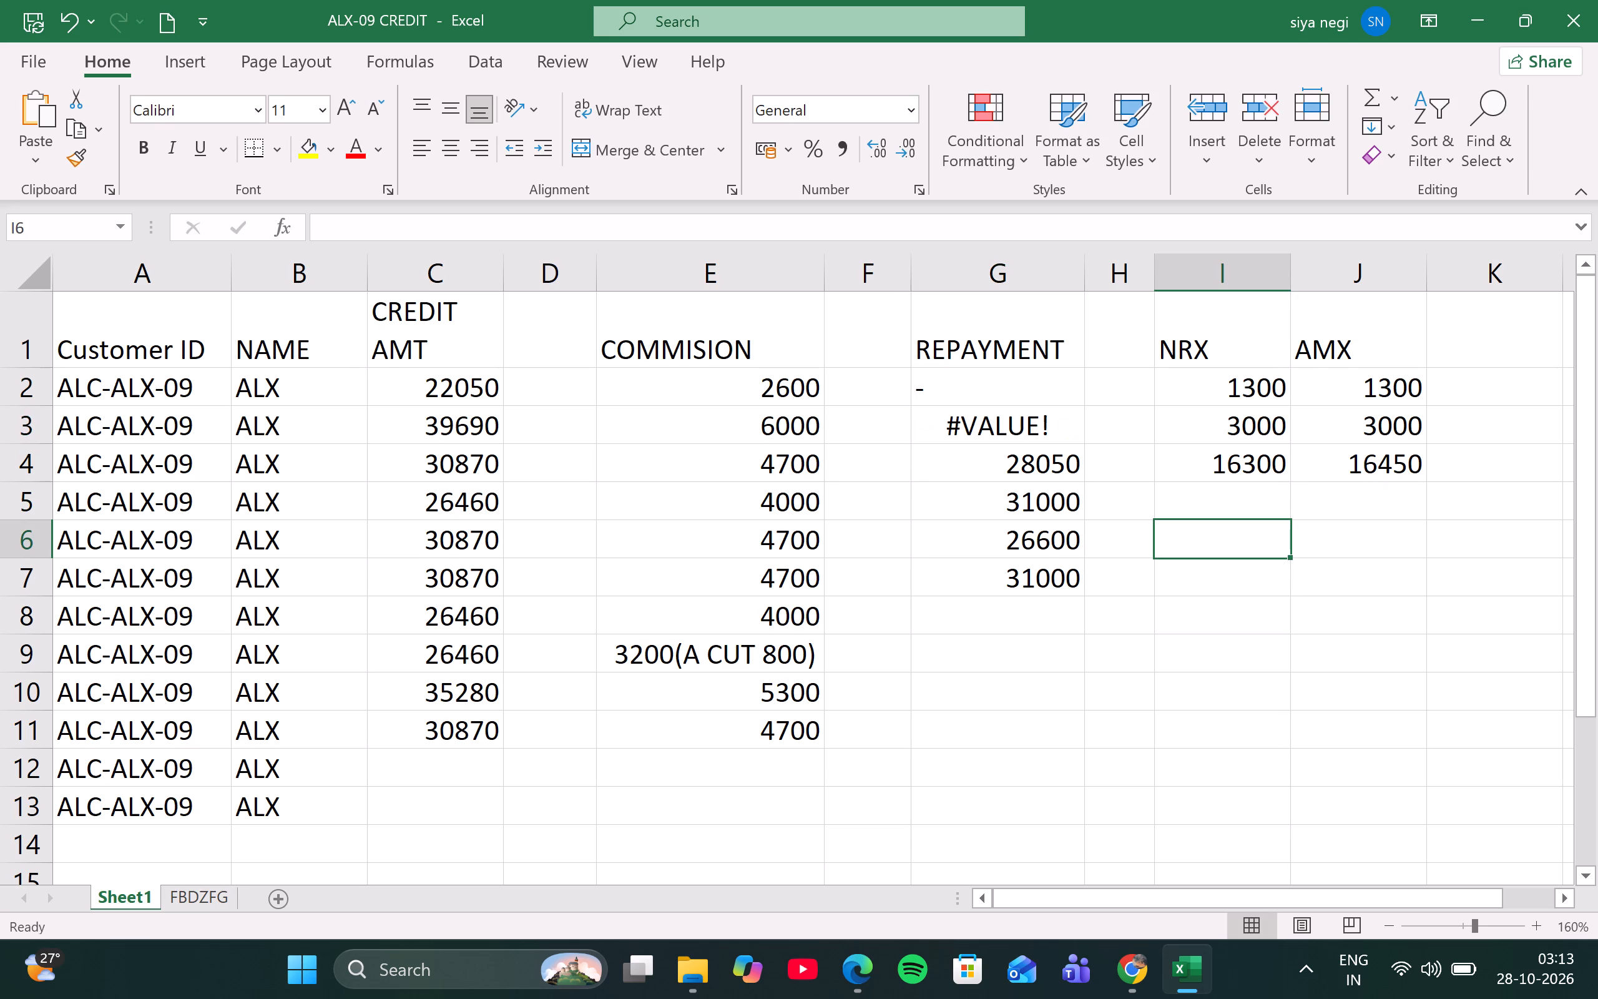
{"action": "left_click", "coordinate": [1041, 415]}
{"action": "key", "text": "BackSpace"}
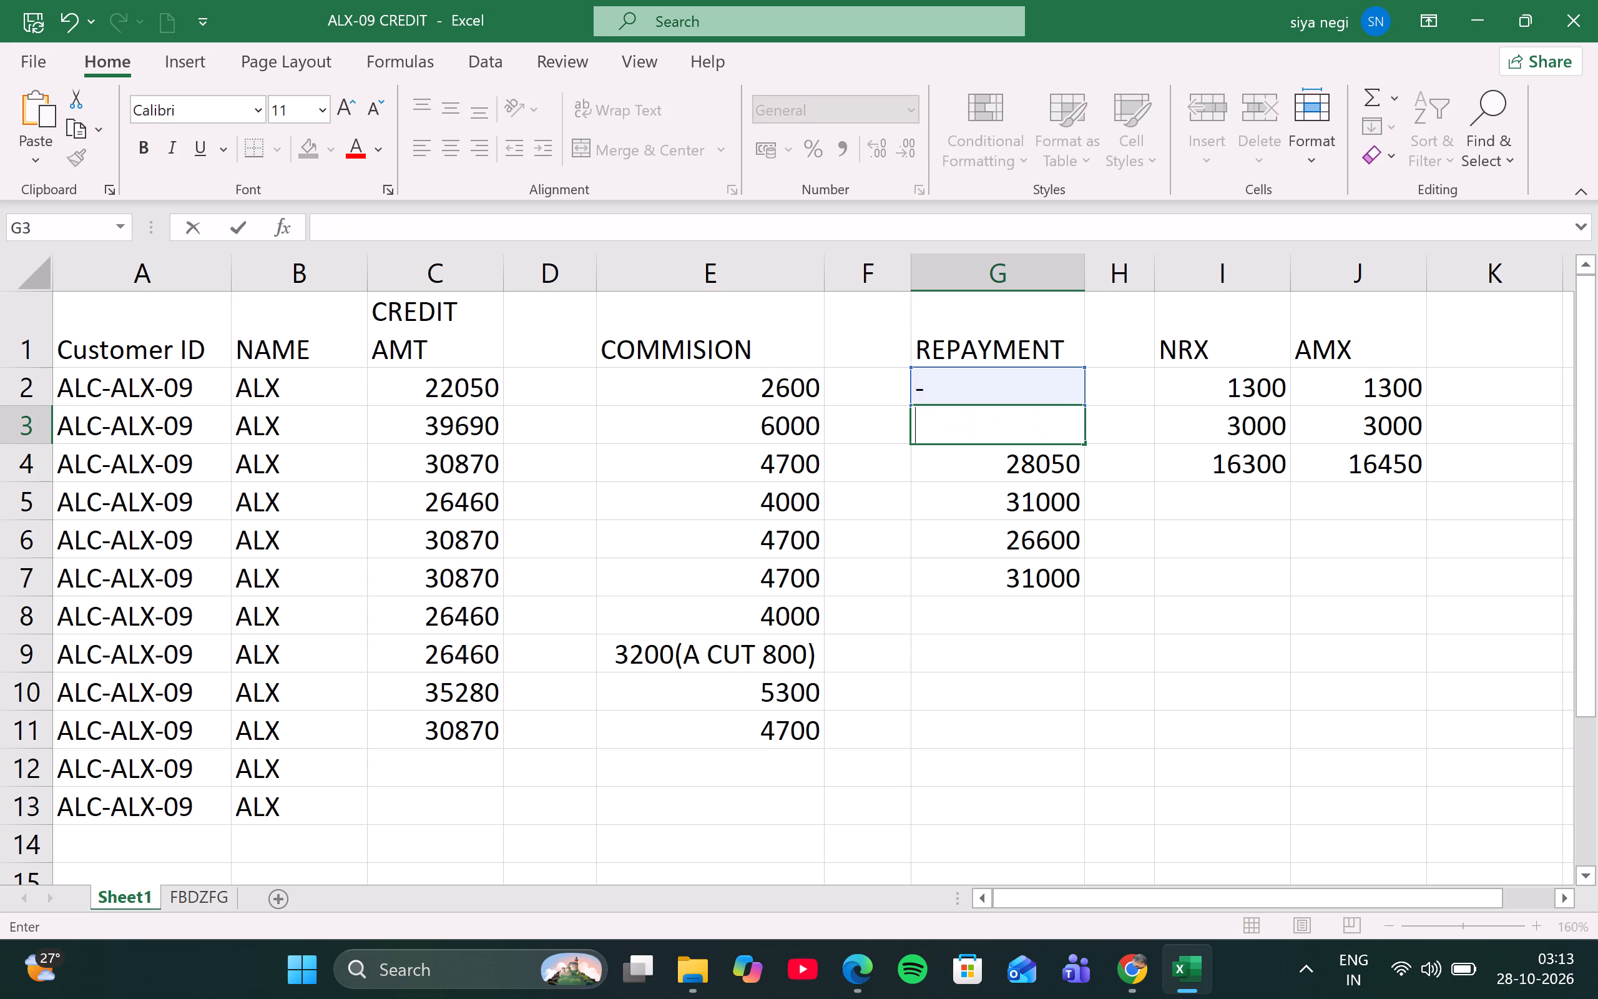
Enter 17500 as both the NRX and the AMX amount in row 5.
{"action": "left_click", "coordinate": [1263, 508]}
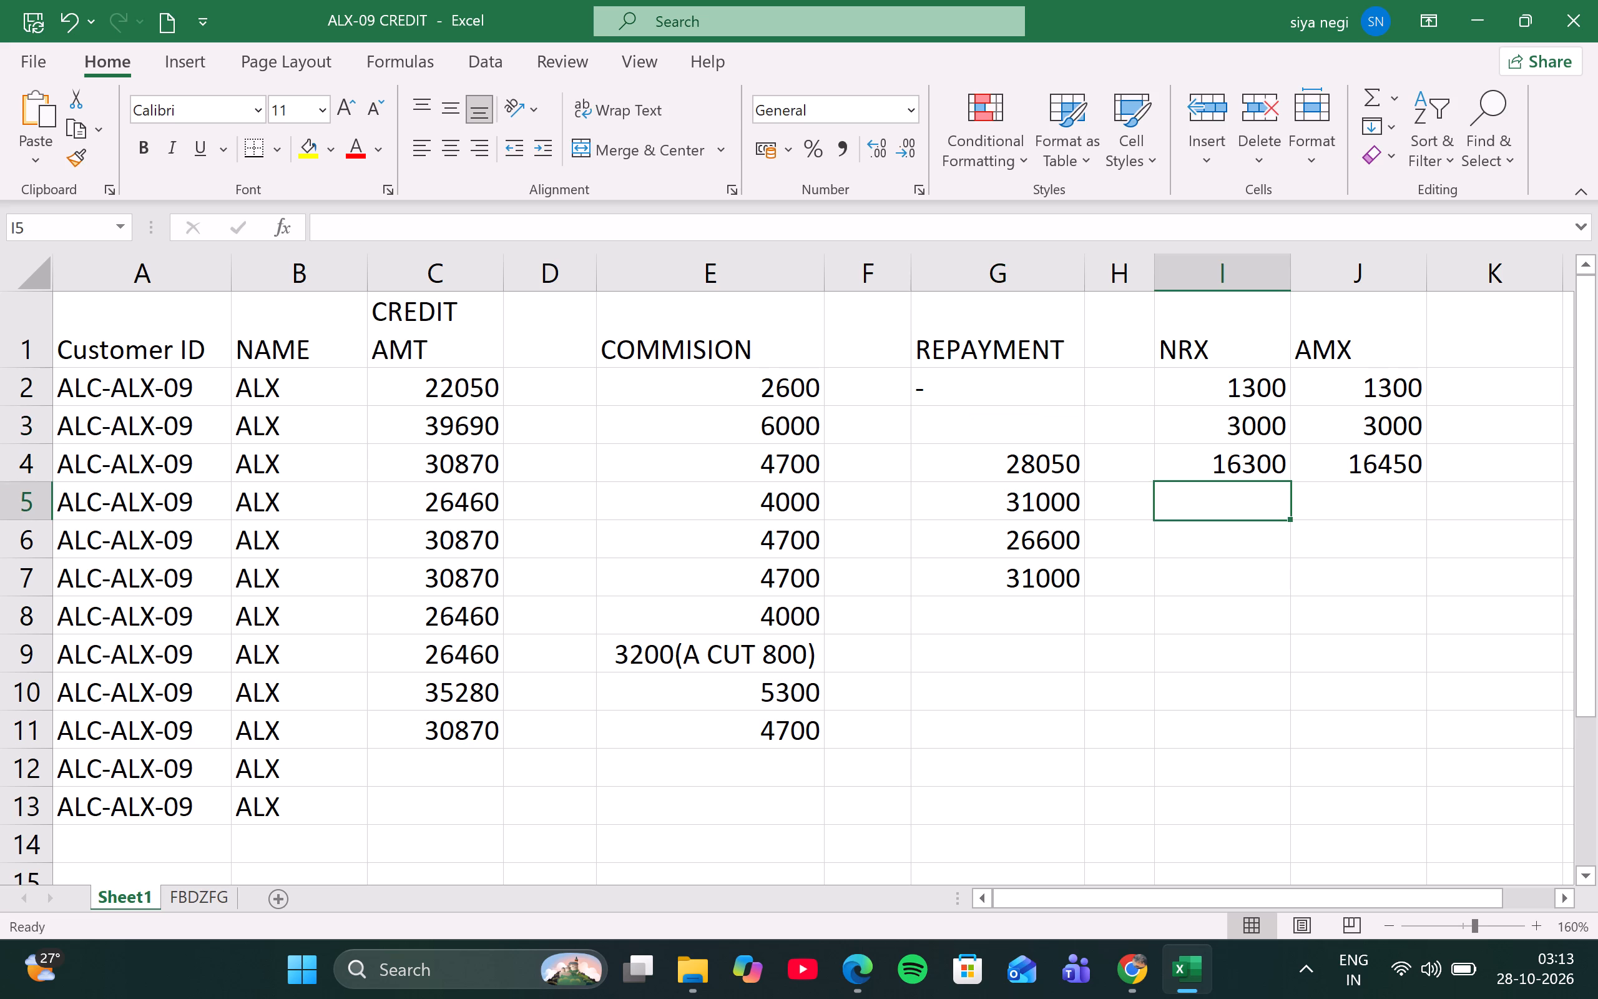
{"action": "type", "text": "17500"}
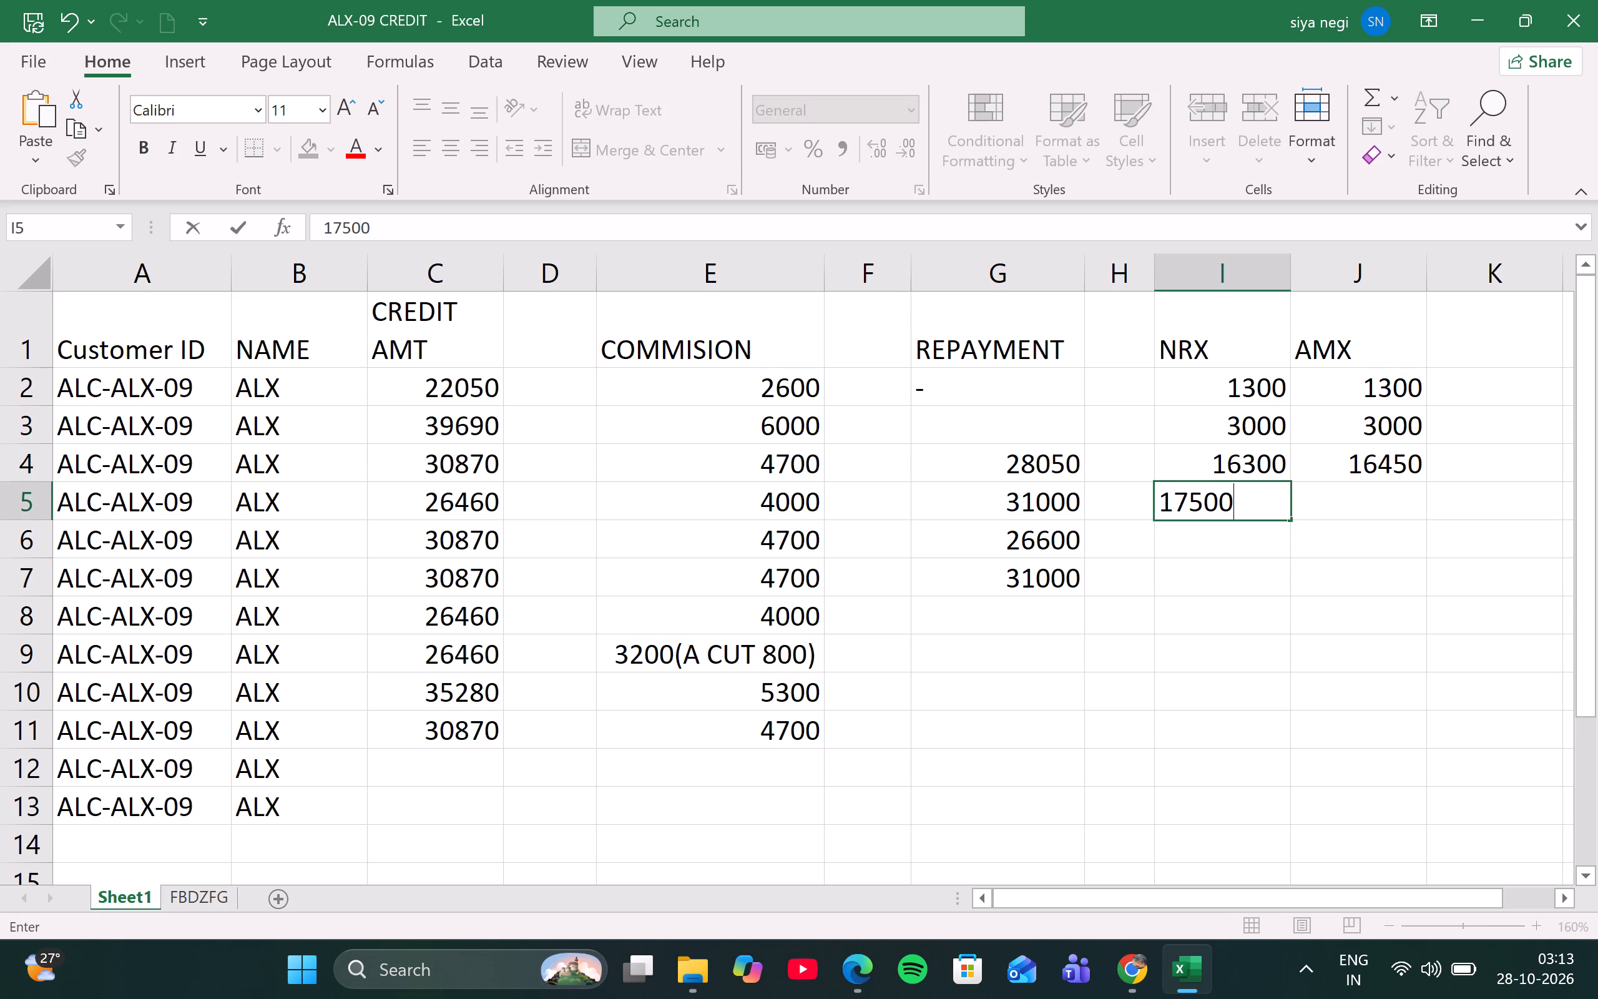
{"action": "key", "text": "Right"}
{"action": "type", "text": "17500"}
{"action": "key", "text": "Down"}
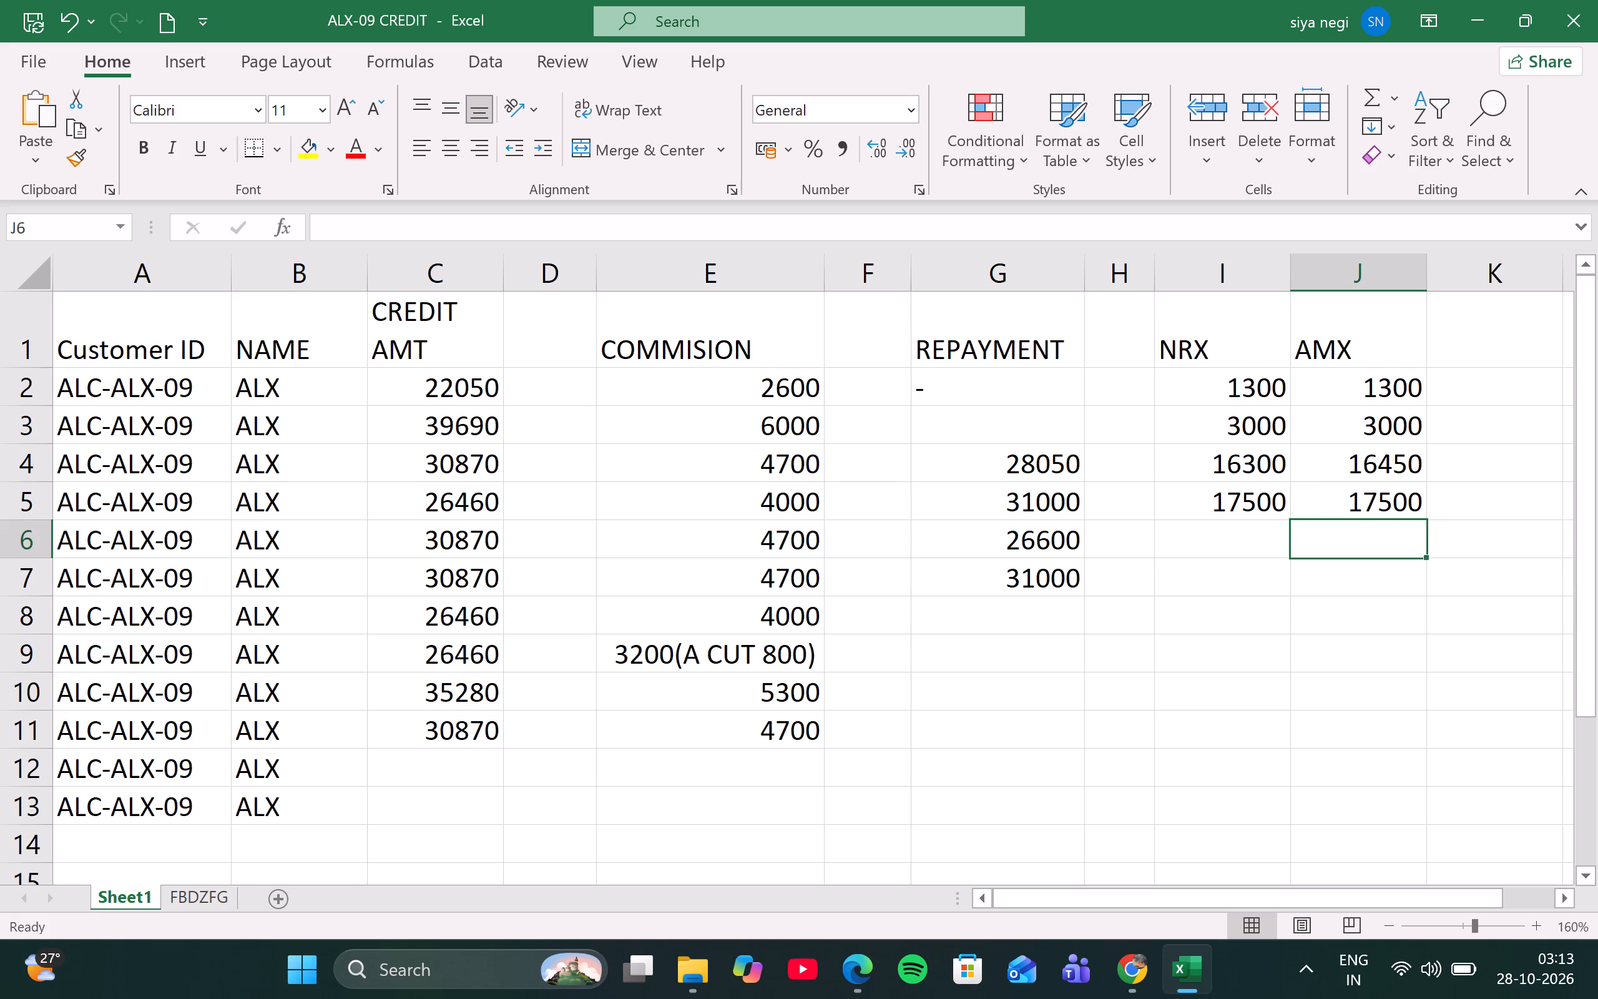
Fill in row 6 with 15300 under NRX and 15400 under AMX.
{"action": "key", "text": "Left"}
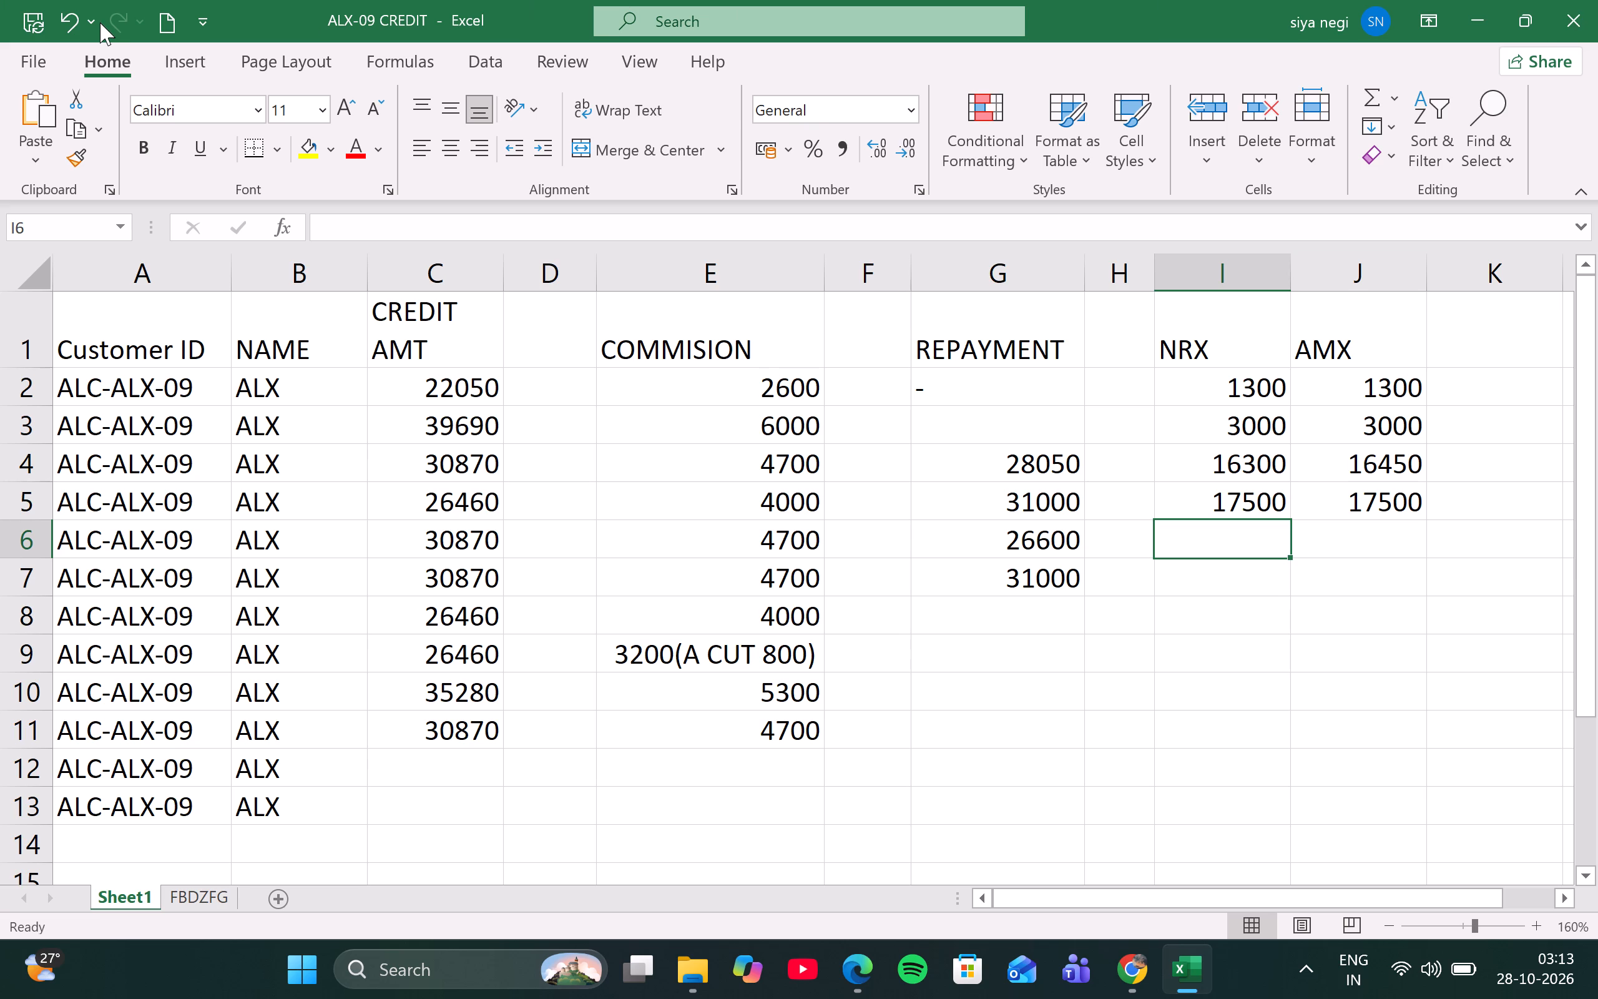
{"action": "scroll", "coordinate": [112, 21], "scroll_direction": "down", "scroll_amount": 1}
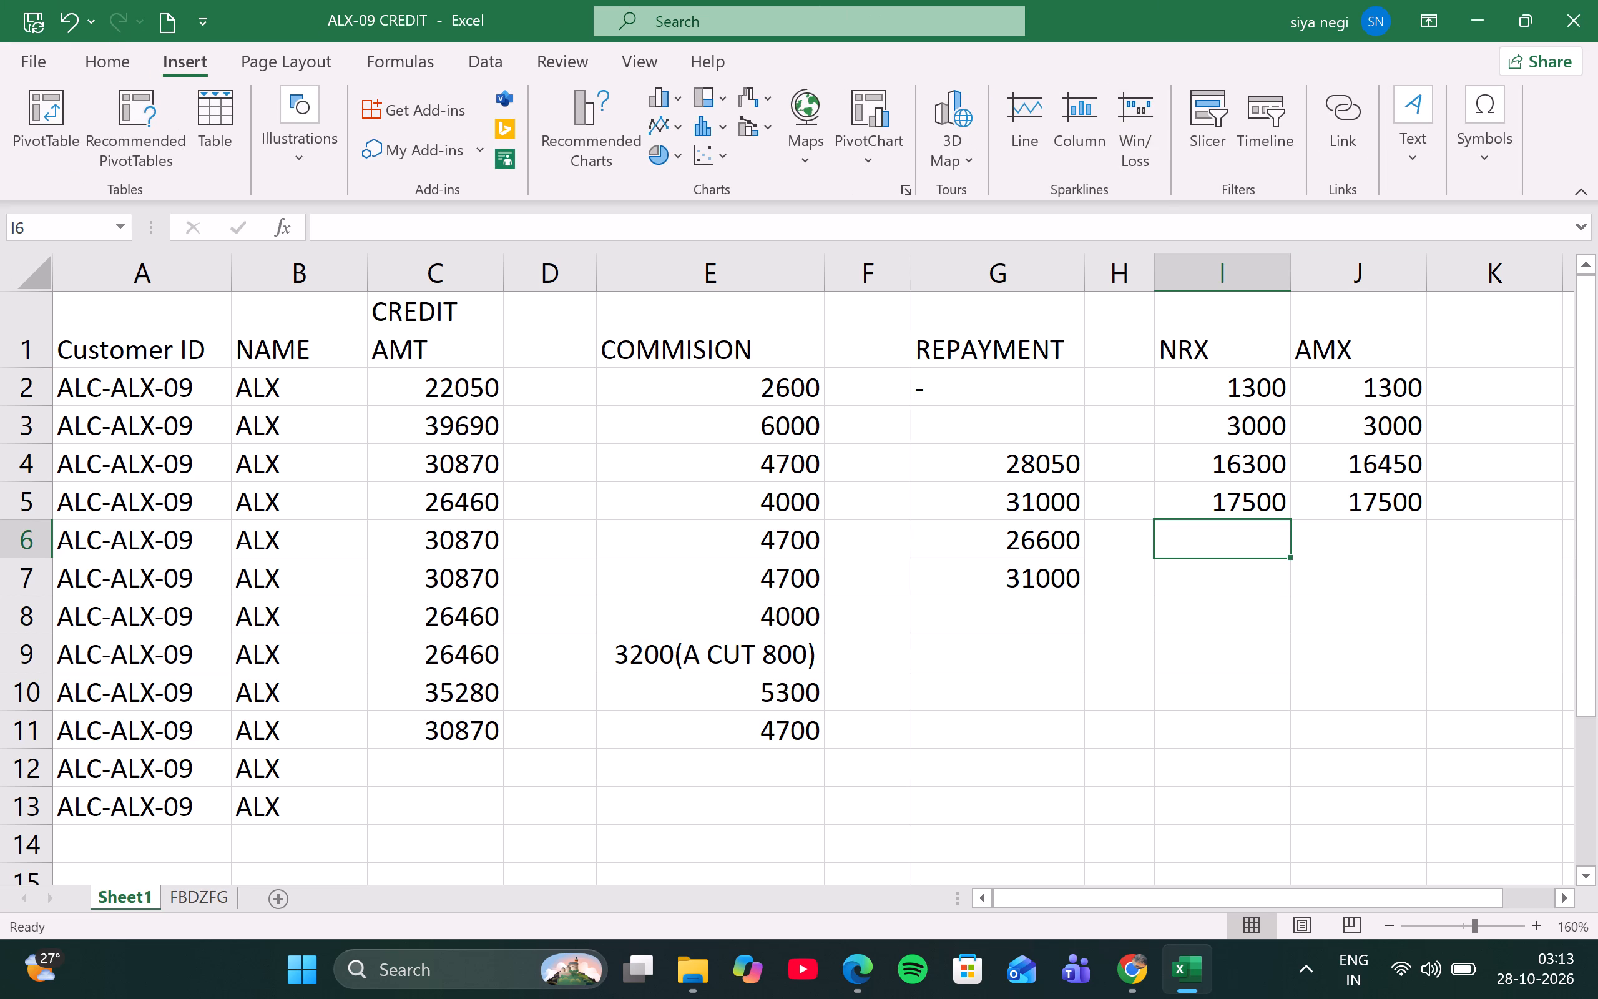
{"action": "left_click", "coordinate": [1249, 526]}
{"action": "type", "text": "15300"}
{"action": "key", "text": "Right"}
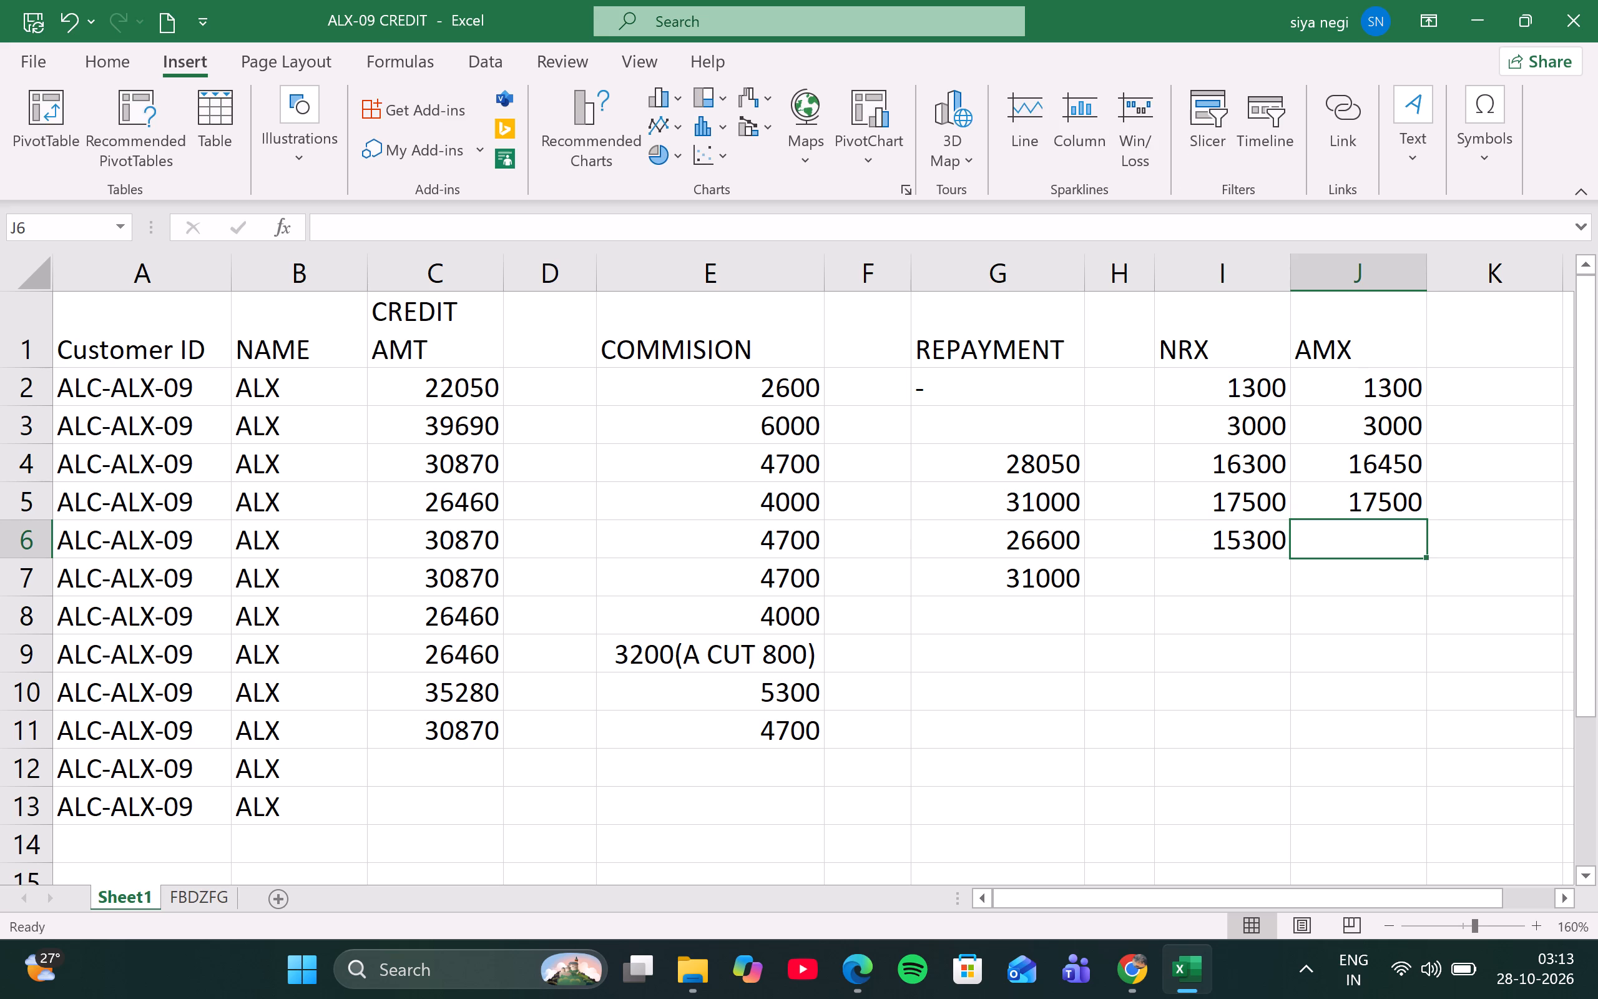
{"action": "type", "text": "154"}
{"action": "key", "text": "0"}
{"action": "key", "text": "0"}
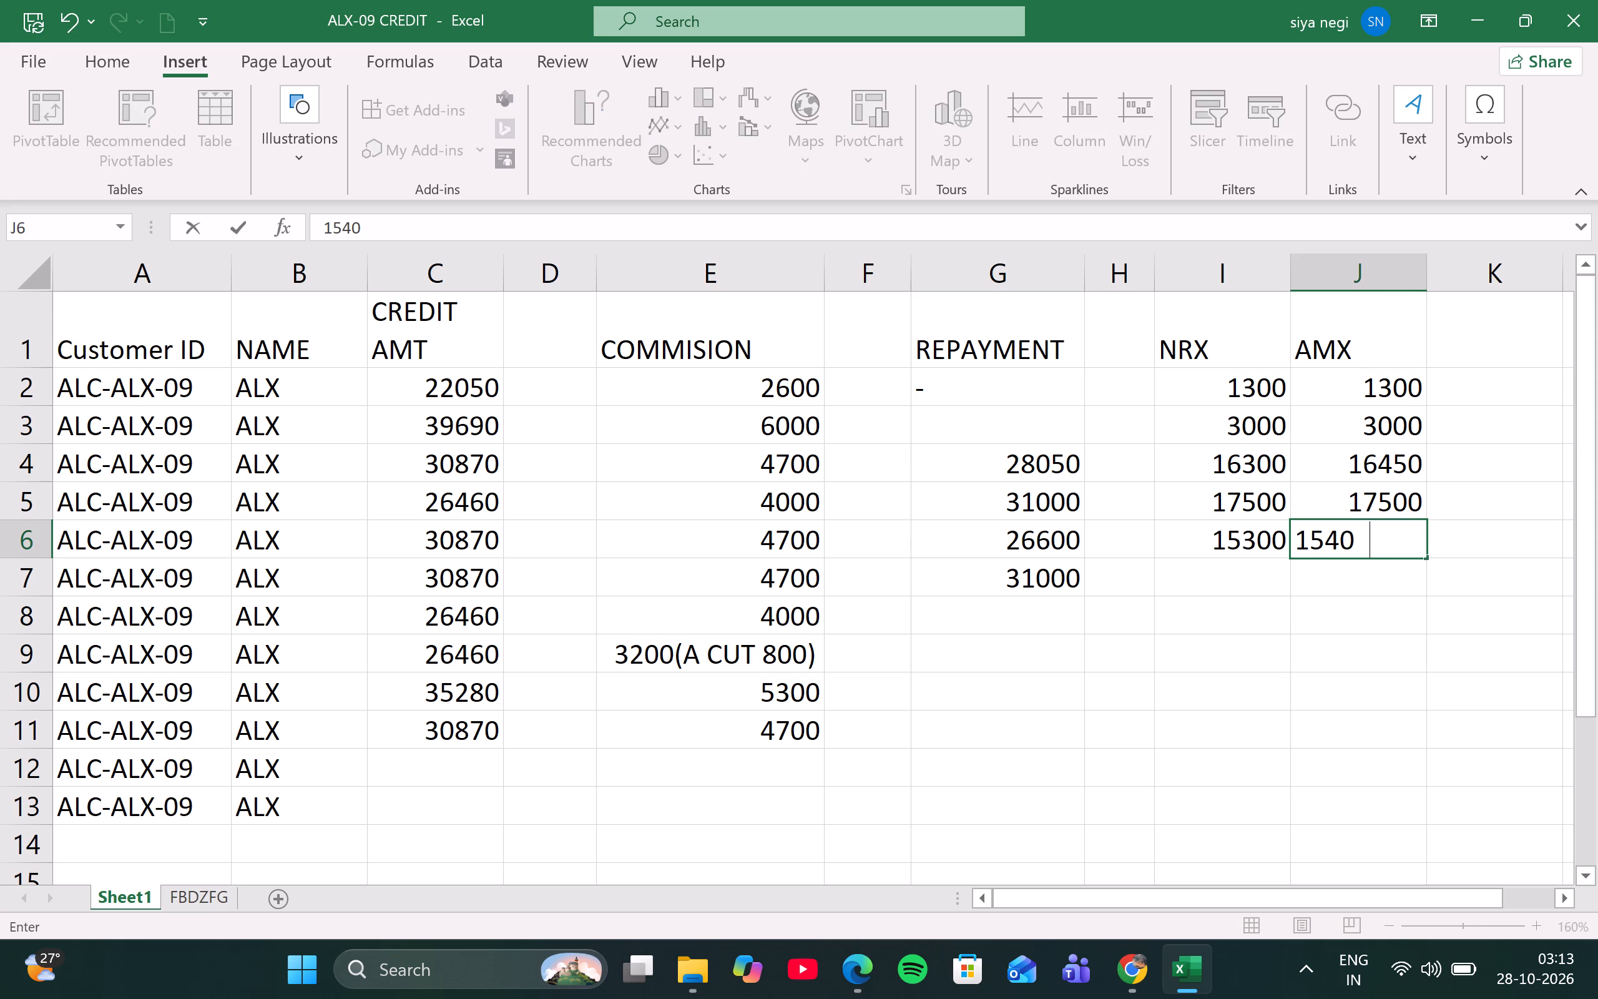
{"action": "key", "text": "Down"}
Fill in row 7 with 17800 under NRX and 17900 under AMX.
{"action": "key", "text": "Left"}
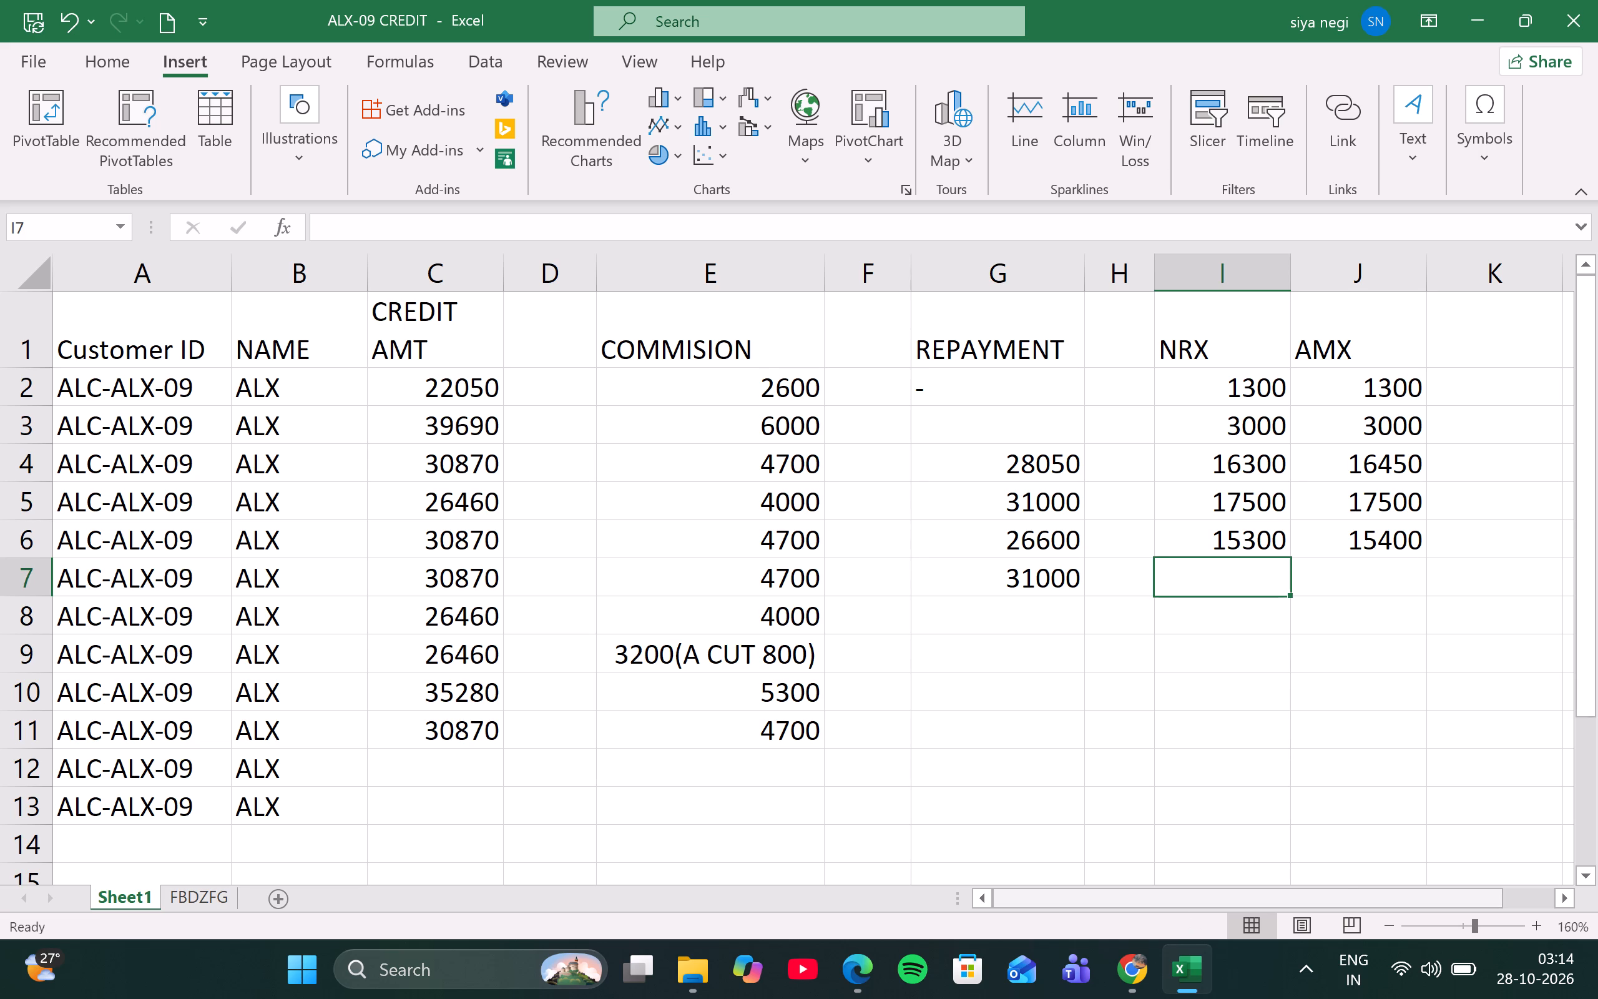
{"action": "key", "text": "1"}
{"action": "key", "text": "7"}
{"action": "key", "text": "8"}
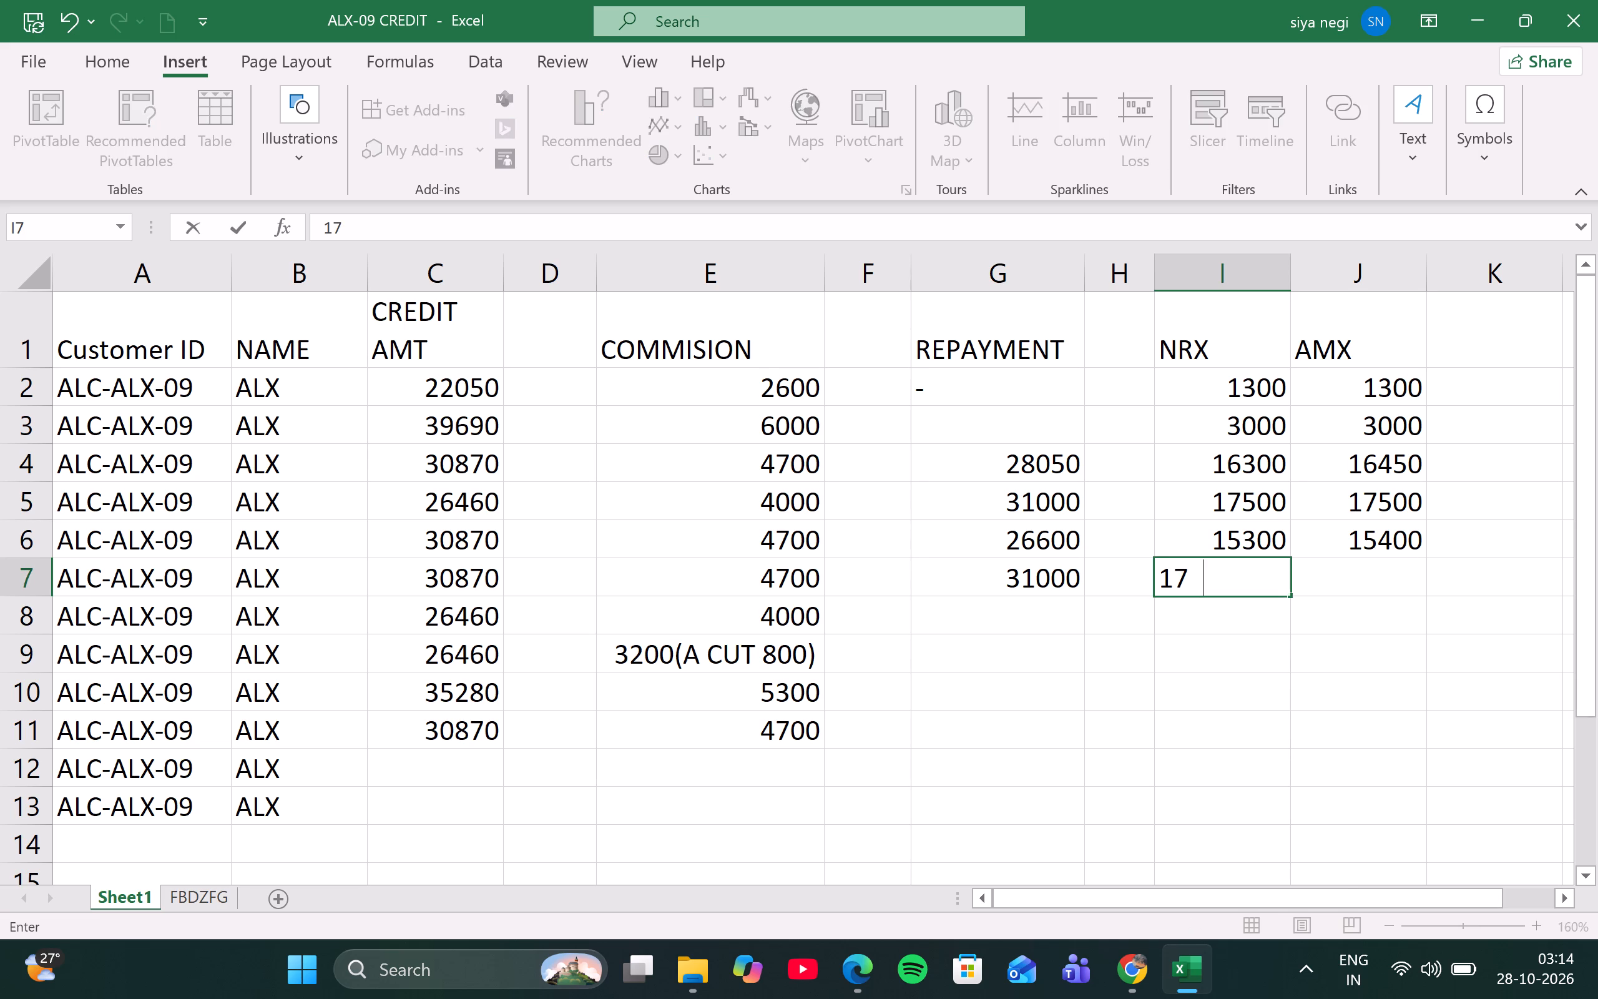
{"action": "type", "text": "00"}
{"action": "key", "text": "Right"}
{"action": "type", "text": "17900"}
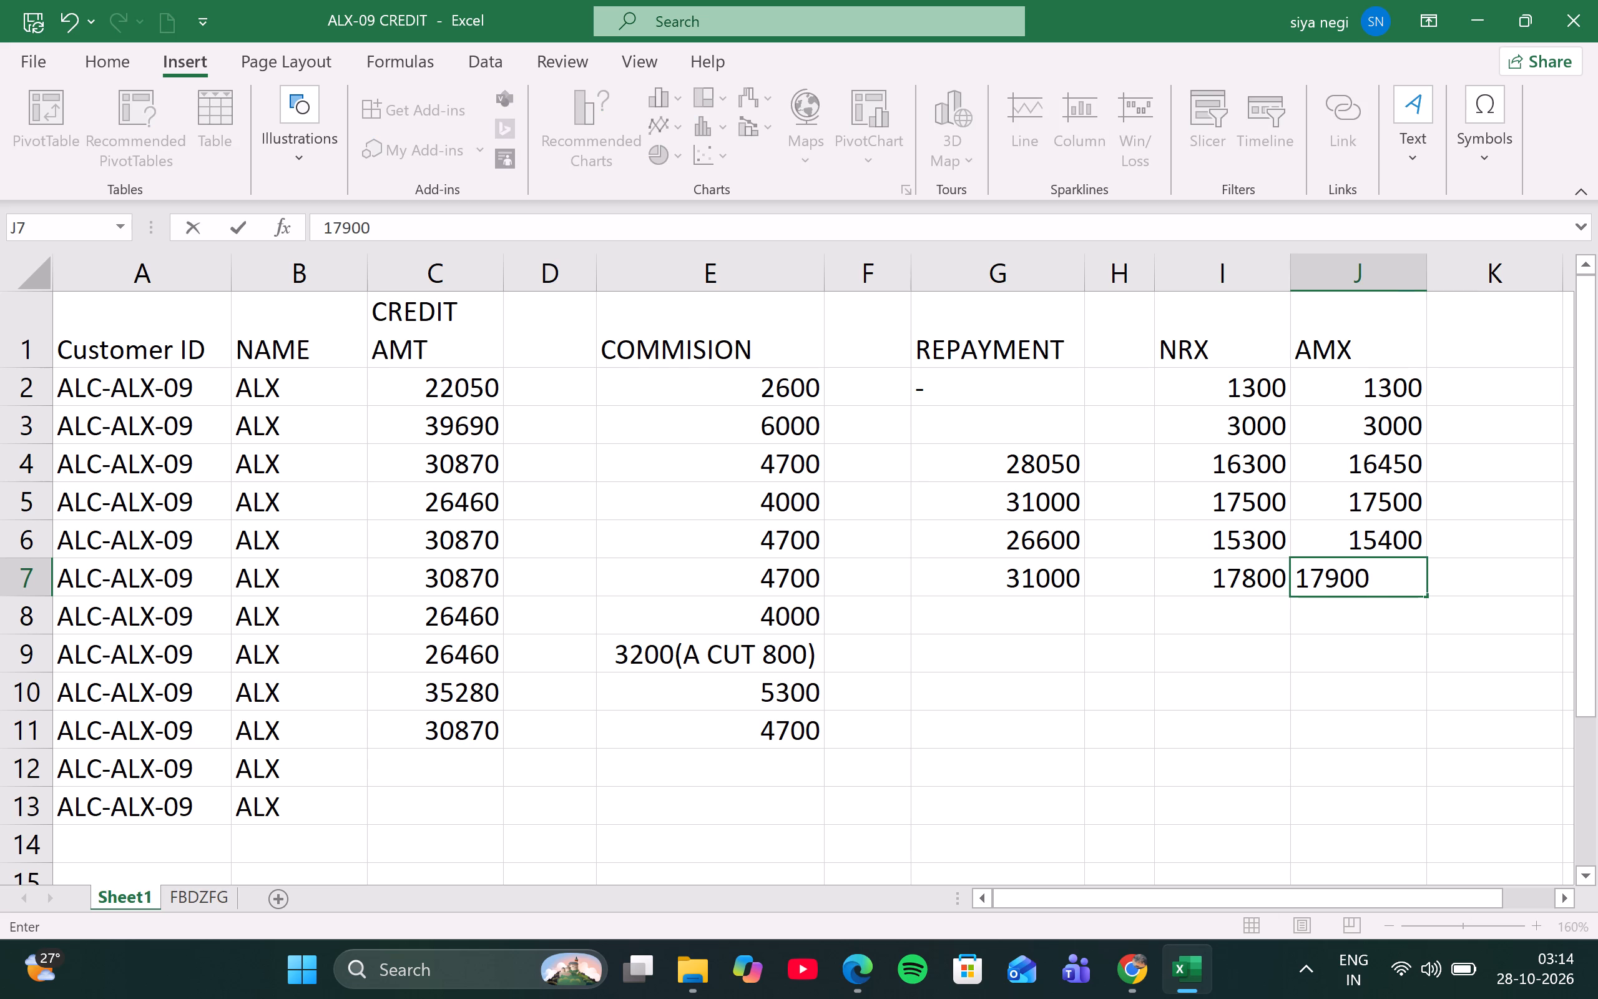
{"action": "key", "text": "Down"}
{"action": "key", "text": "Left"}
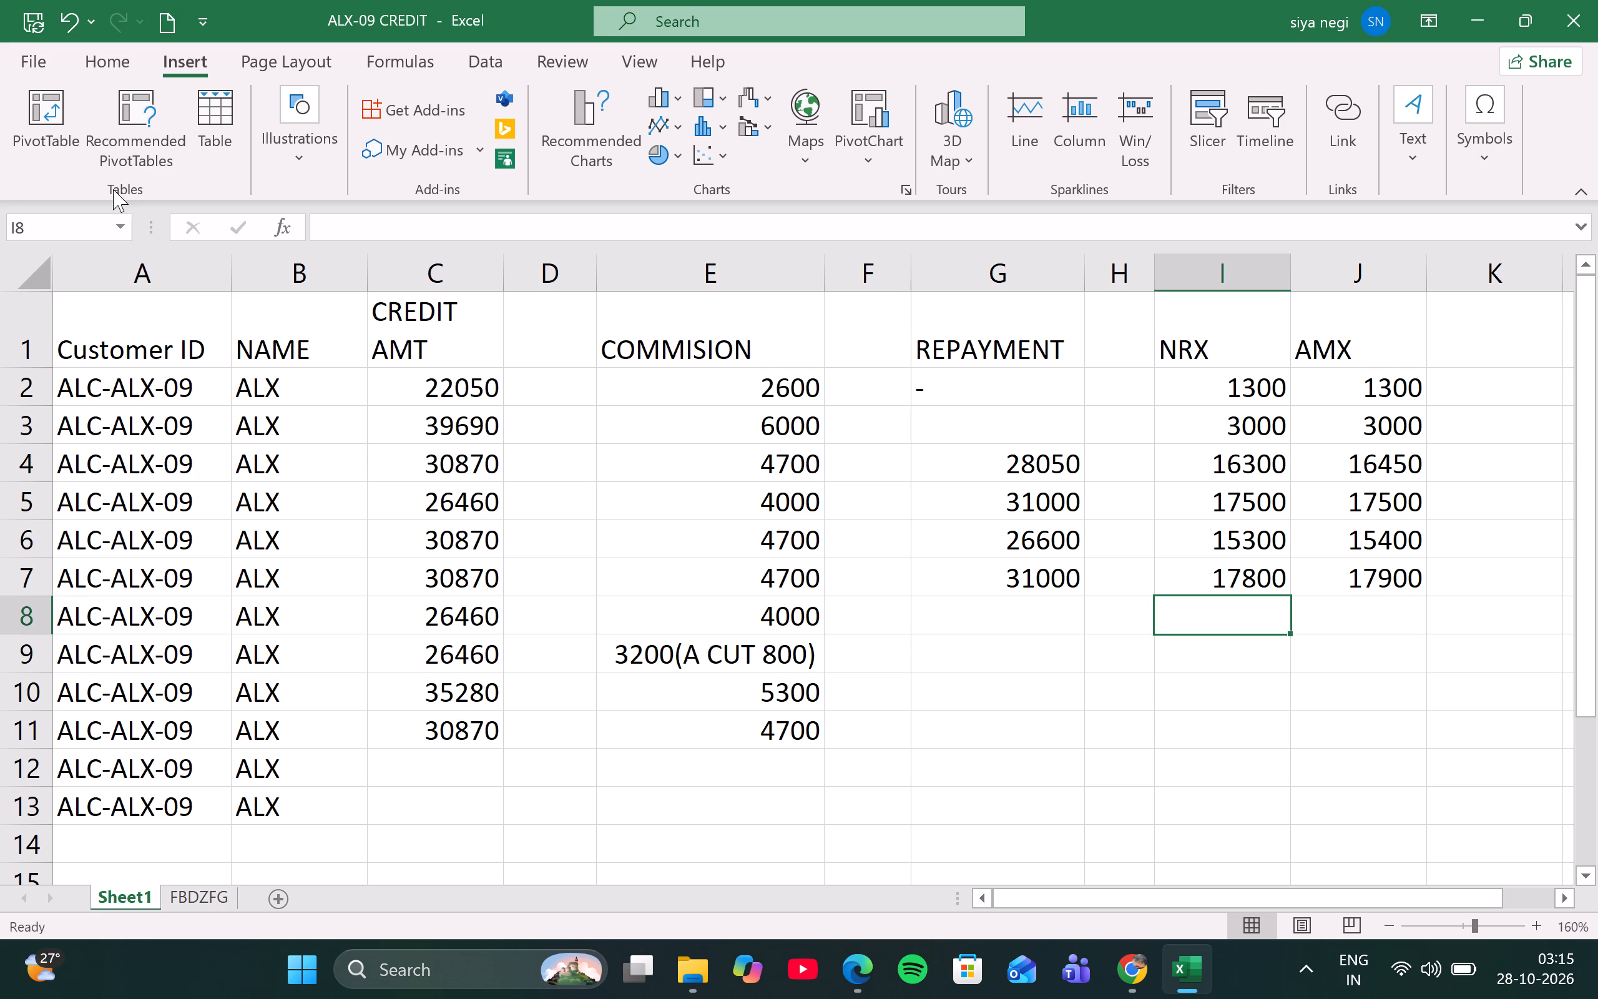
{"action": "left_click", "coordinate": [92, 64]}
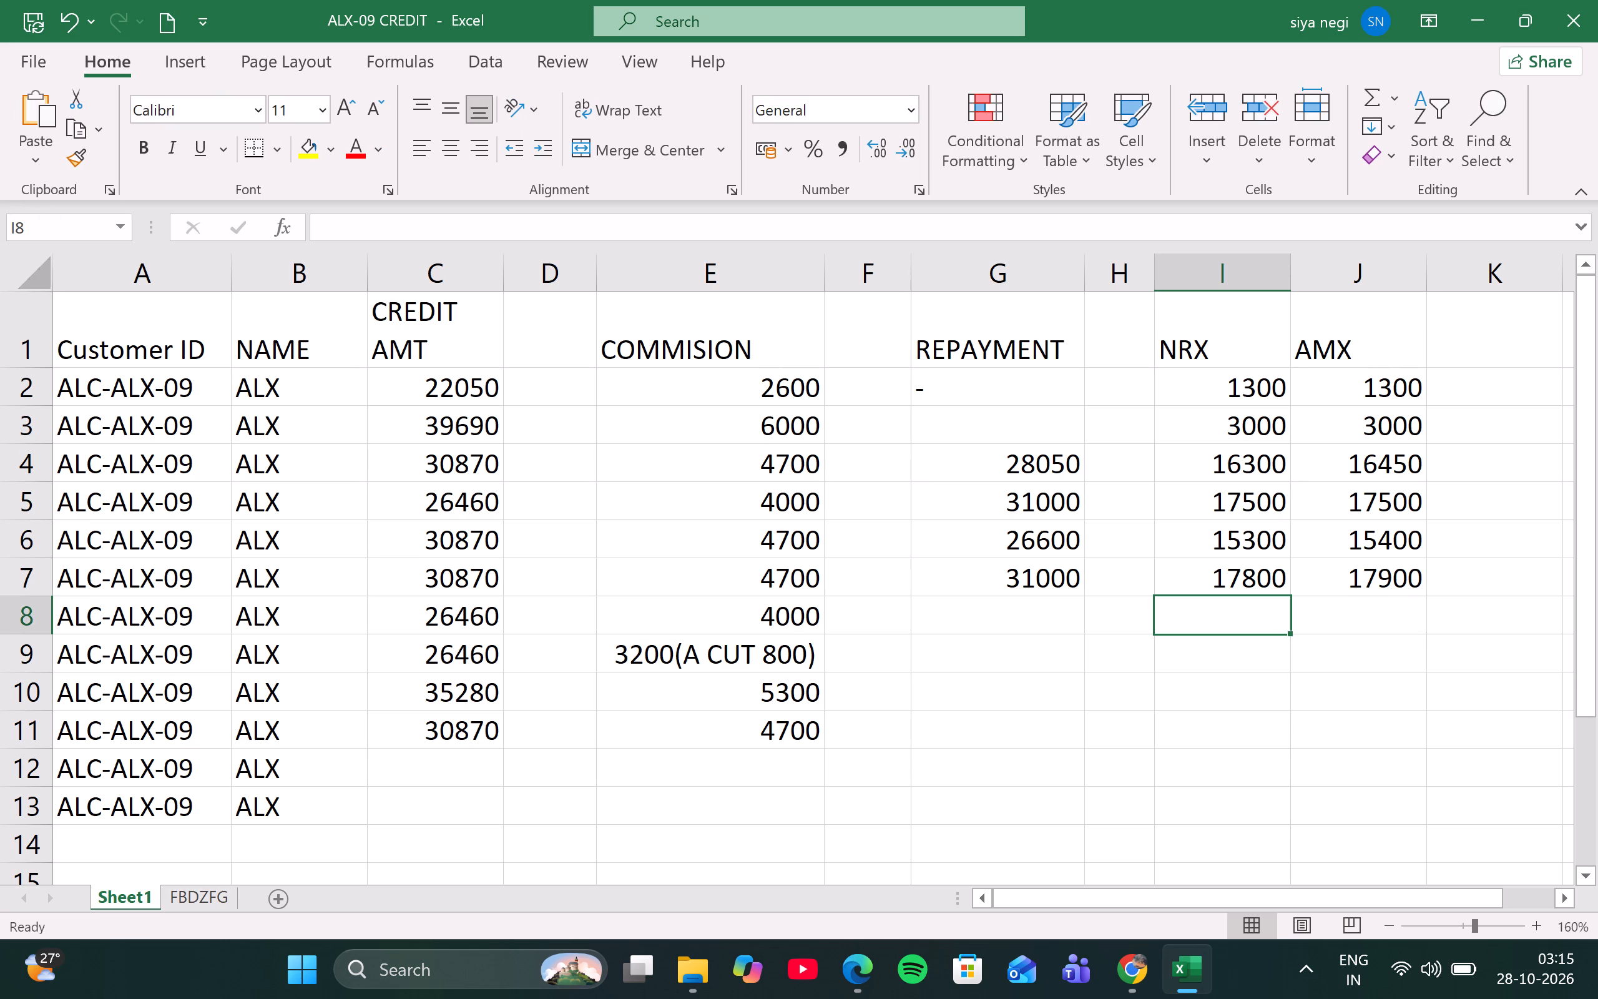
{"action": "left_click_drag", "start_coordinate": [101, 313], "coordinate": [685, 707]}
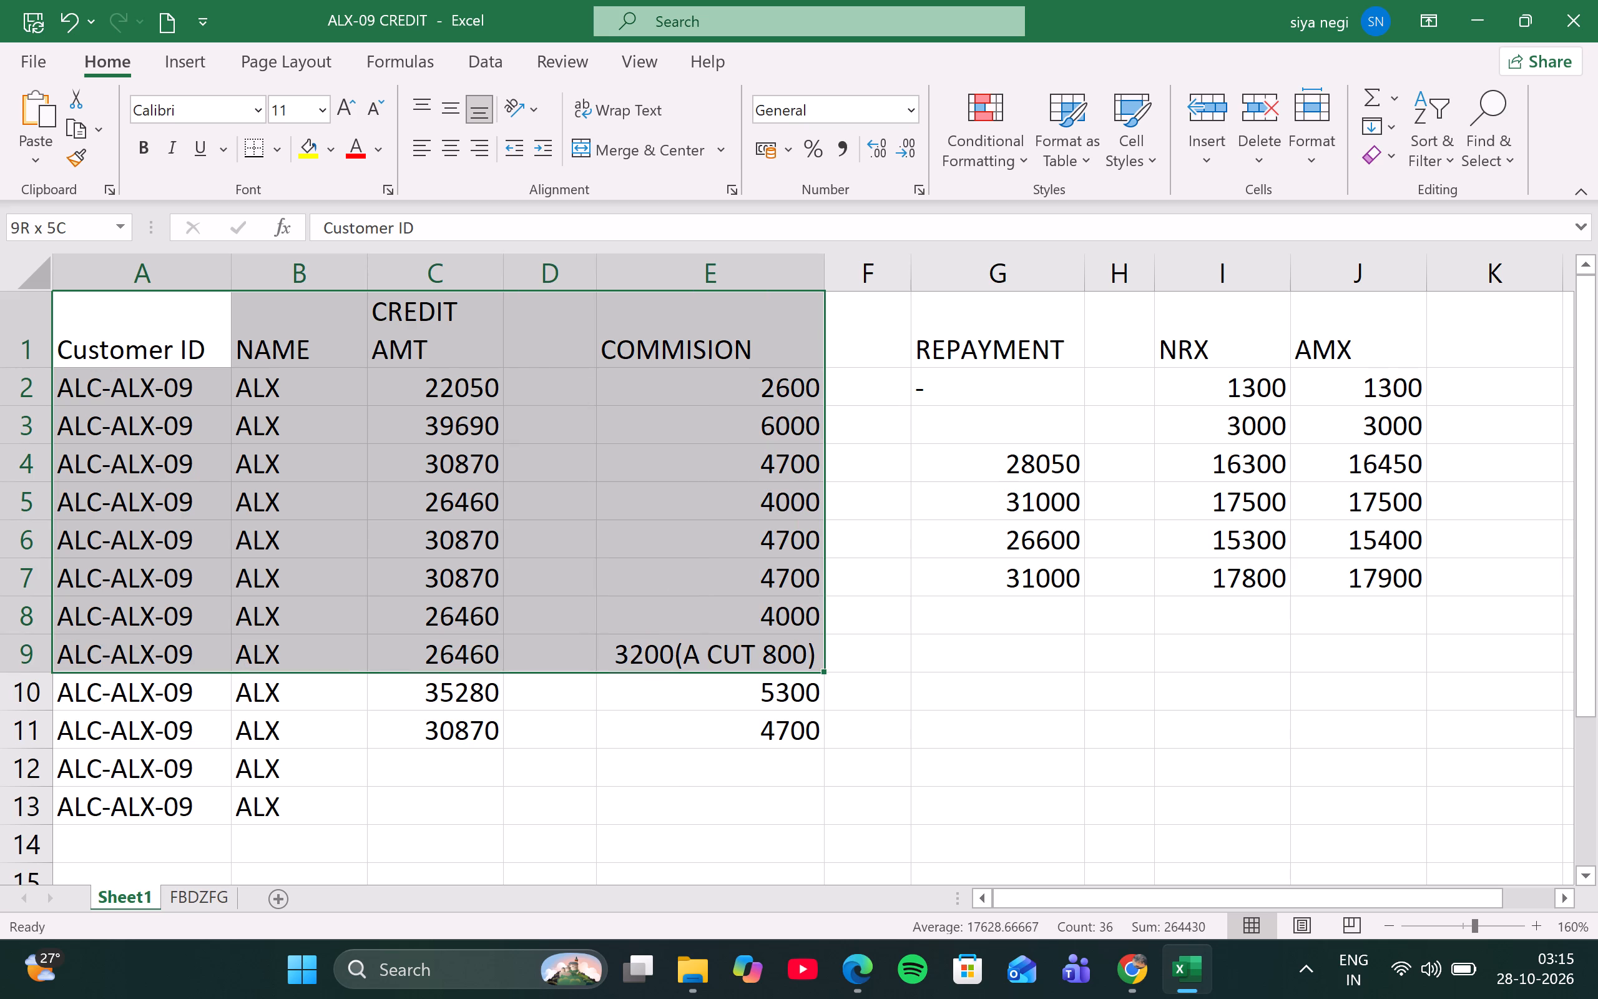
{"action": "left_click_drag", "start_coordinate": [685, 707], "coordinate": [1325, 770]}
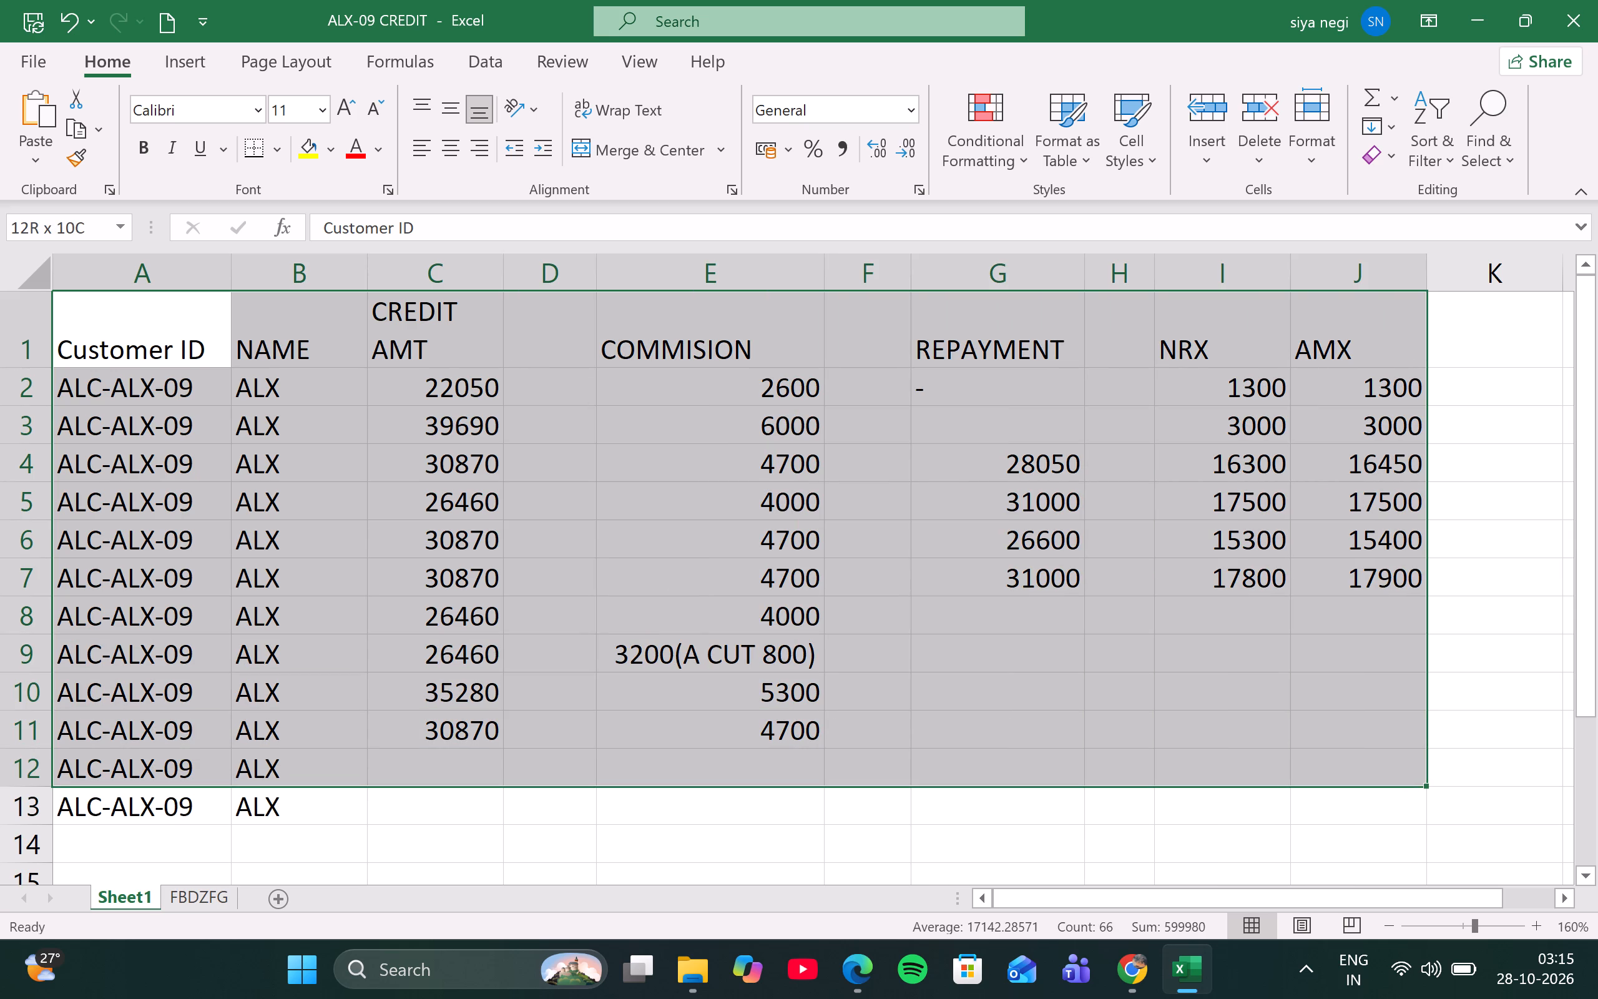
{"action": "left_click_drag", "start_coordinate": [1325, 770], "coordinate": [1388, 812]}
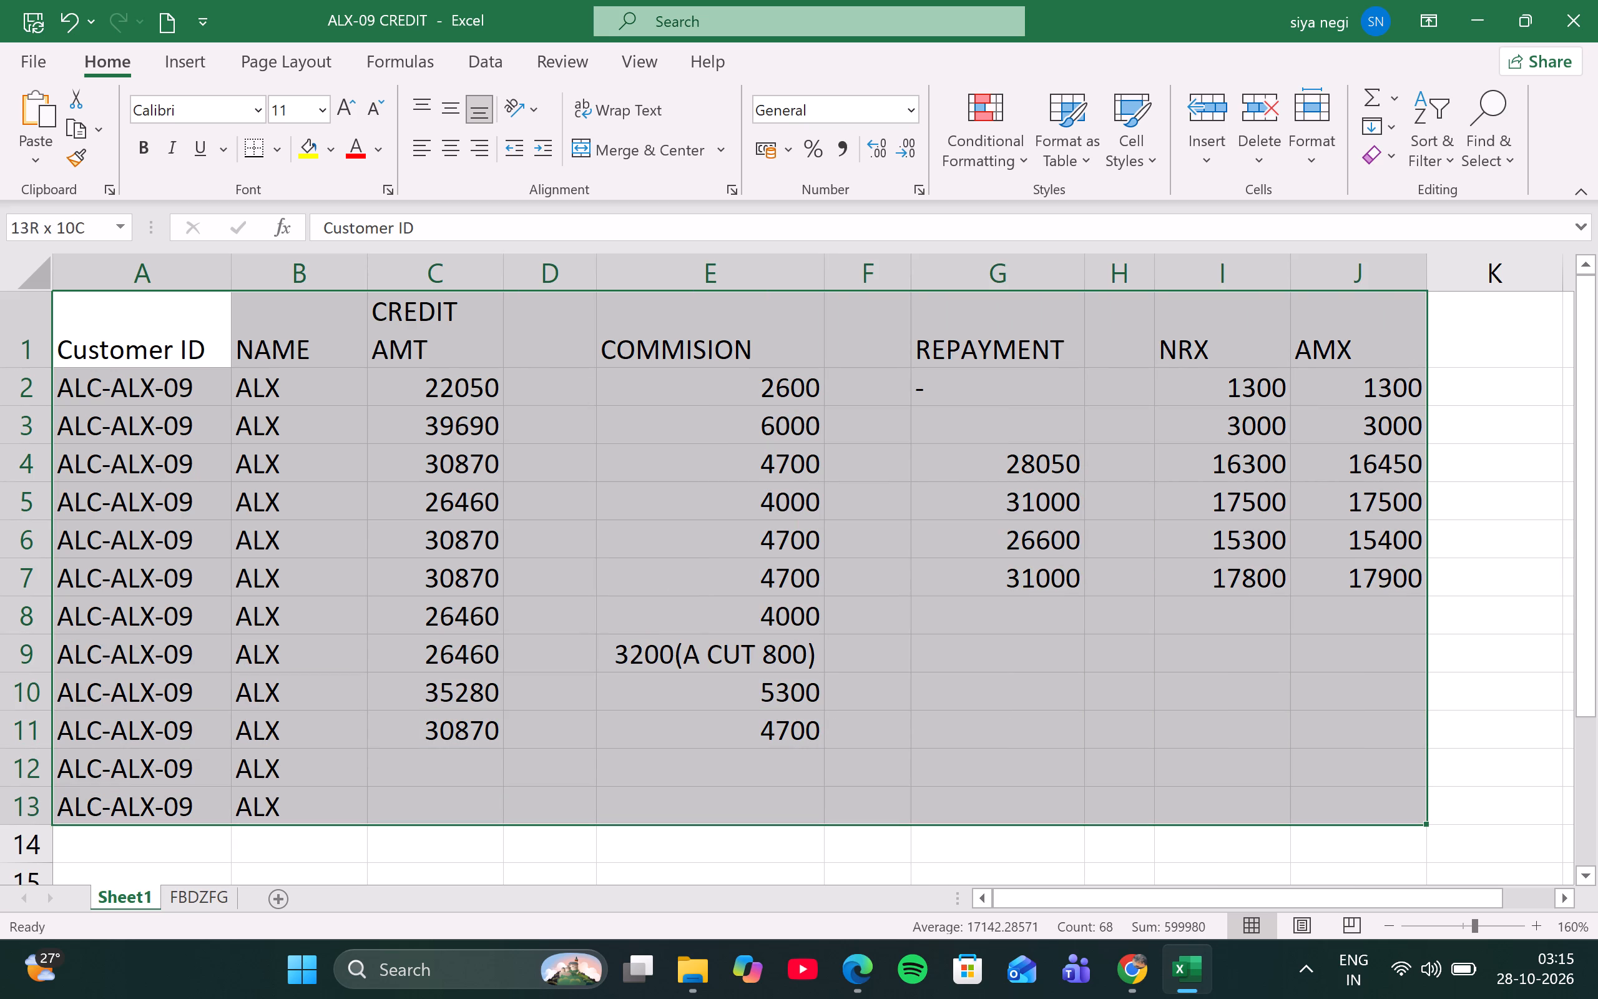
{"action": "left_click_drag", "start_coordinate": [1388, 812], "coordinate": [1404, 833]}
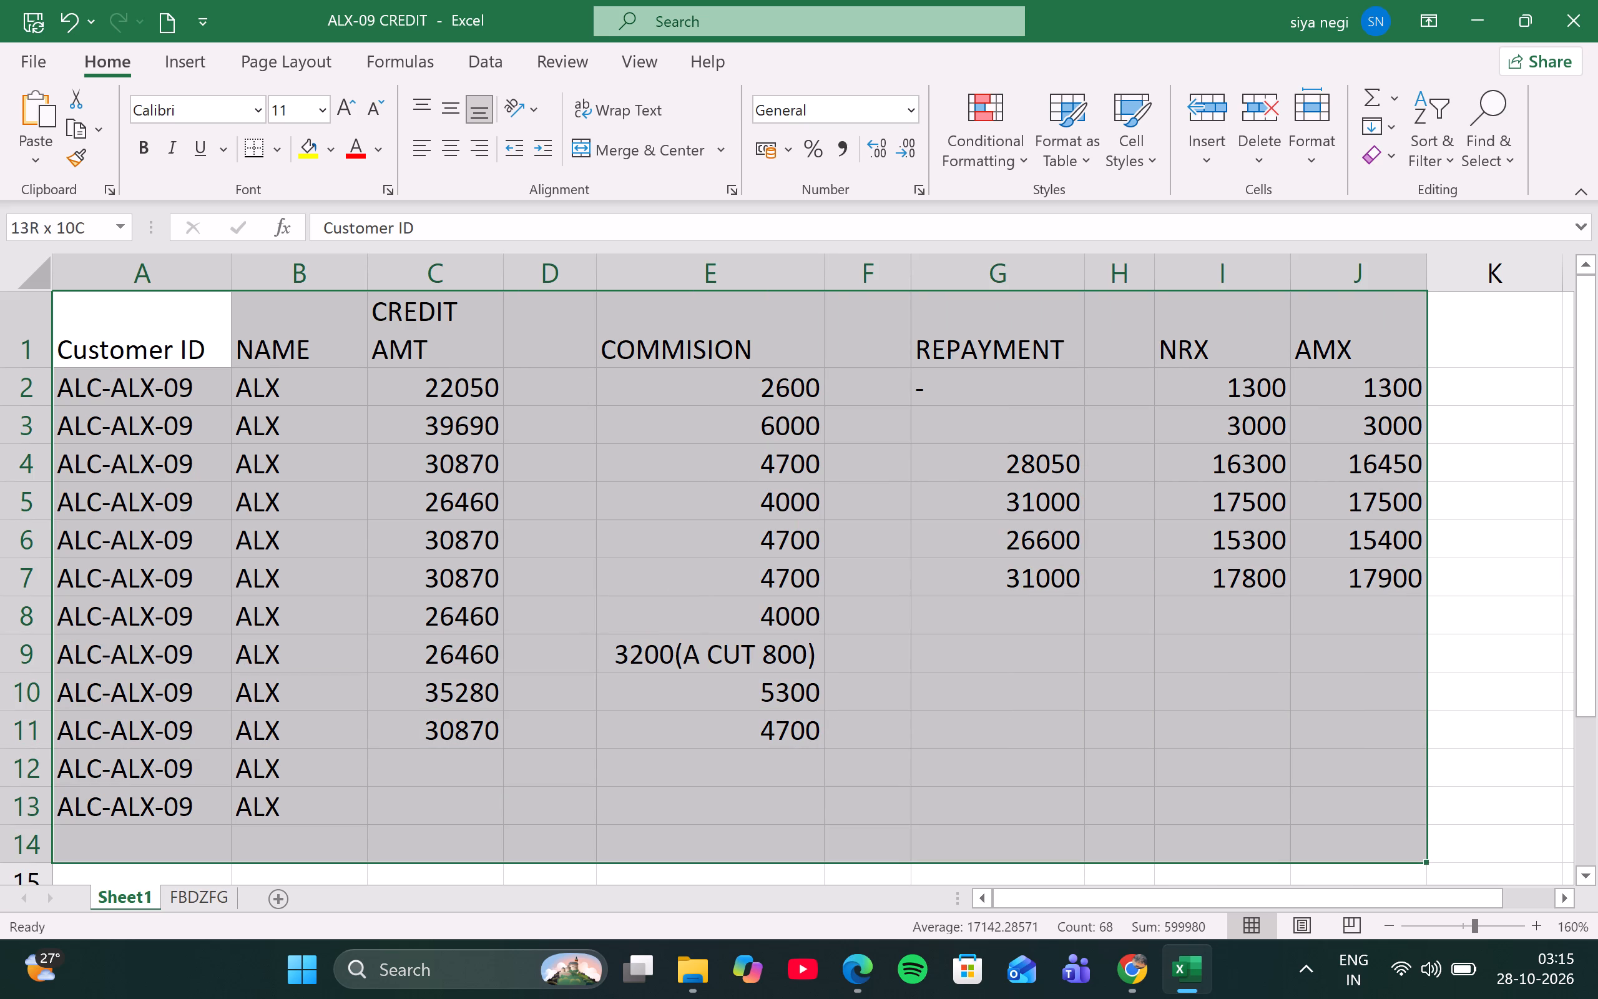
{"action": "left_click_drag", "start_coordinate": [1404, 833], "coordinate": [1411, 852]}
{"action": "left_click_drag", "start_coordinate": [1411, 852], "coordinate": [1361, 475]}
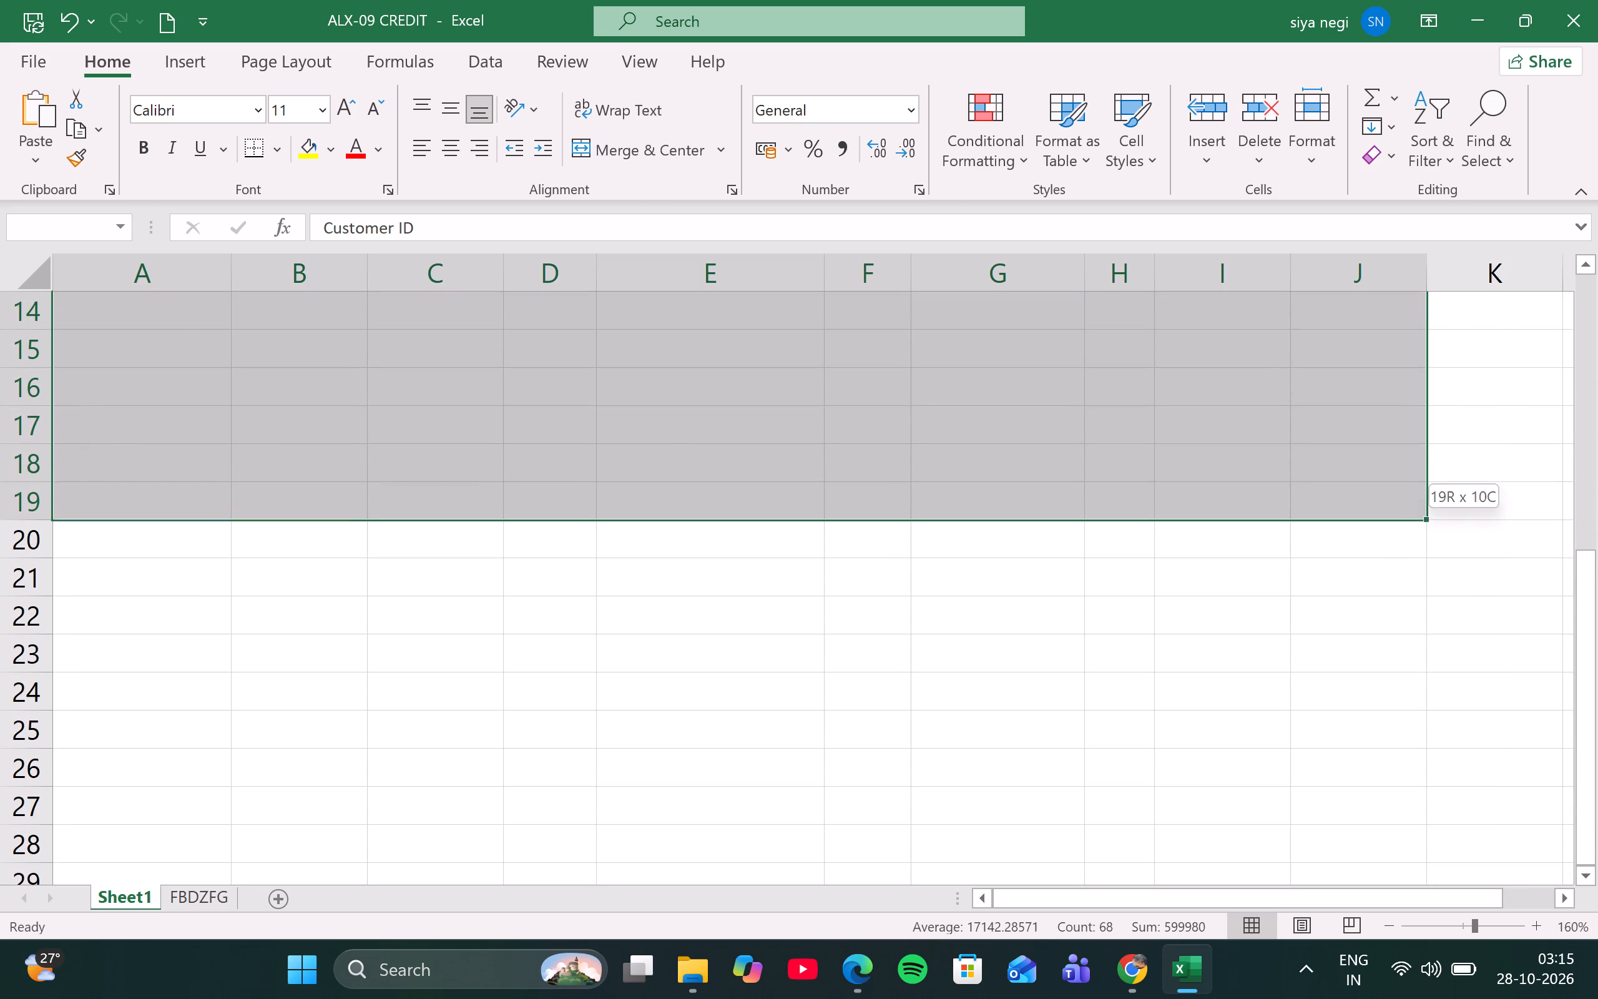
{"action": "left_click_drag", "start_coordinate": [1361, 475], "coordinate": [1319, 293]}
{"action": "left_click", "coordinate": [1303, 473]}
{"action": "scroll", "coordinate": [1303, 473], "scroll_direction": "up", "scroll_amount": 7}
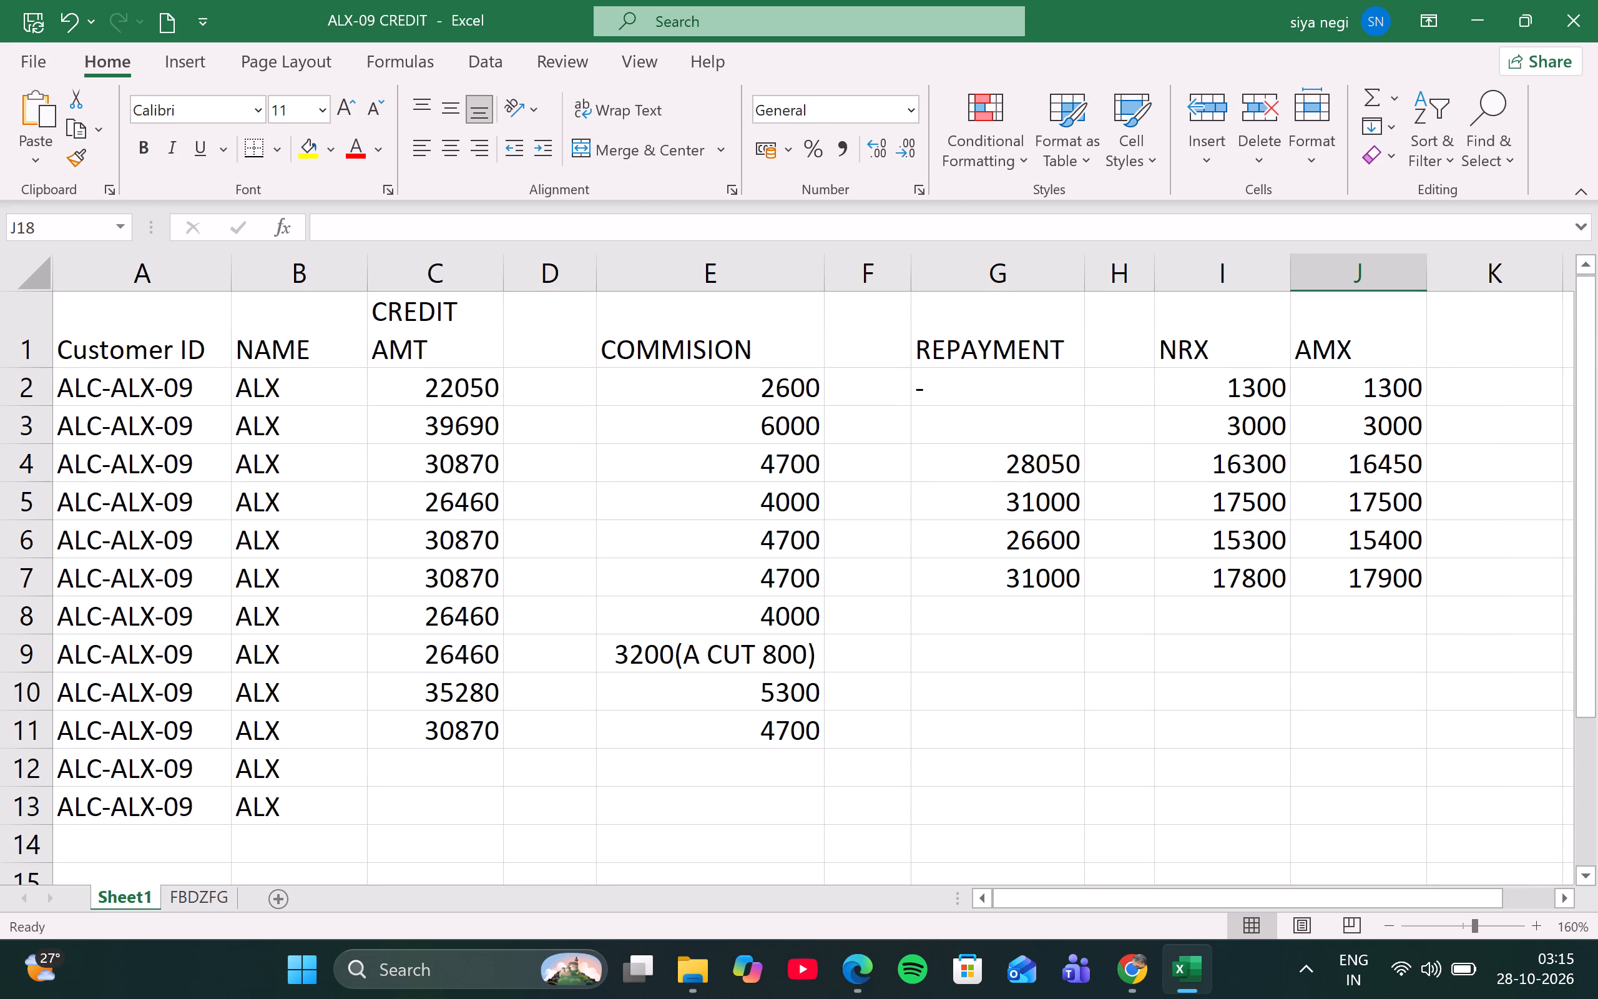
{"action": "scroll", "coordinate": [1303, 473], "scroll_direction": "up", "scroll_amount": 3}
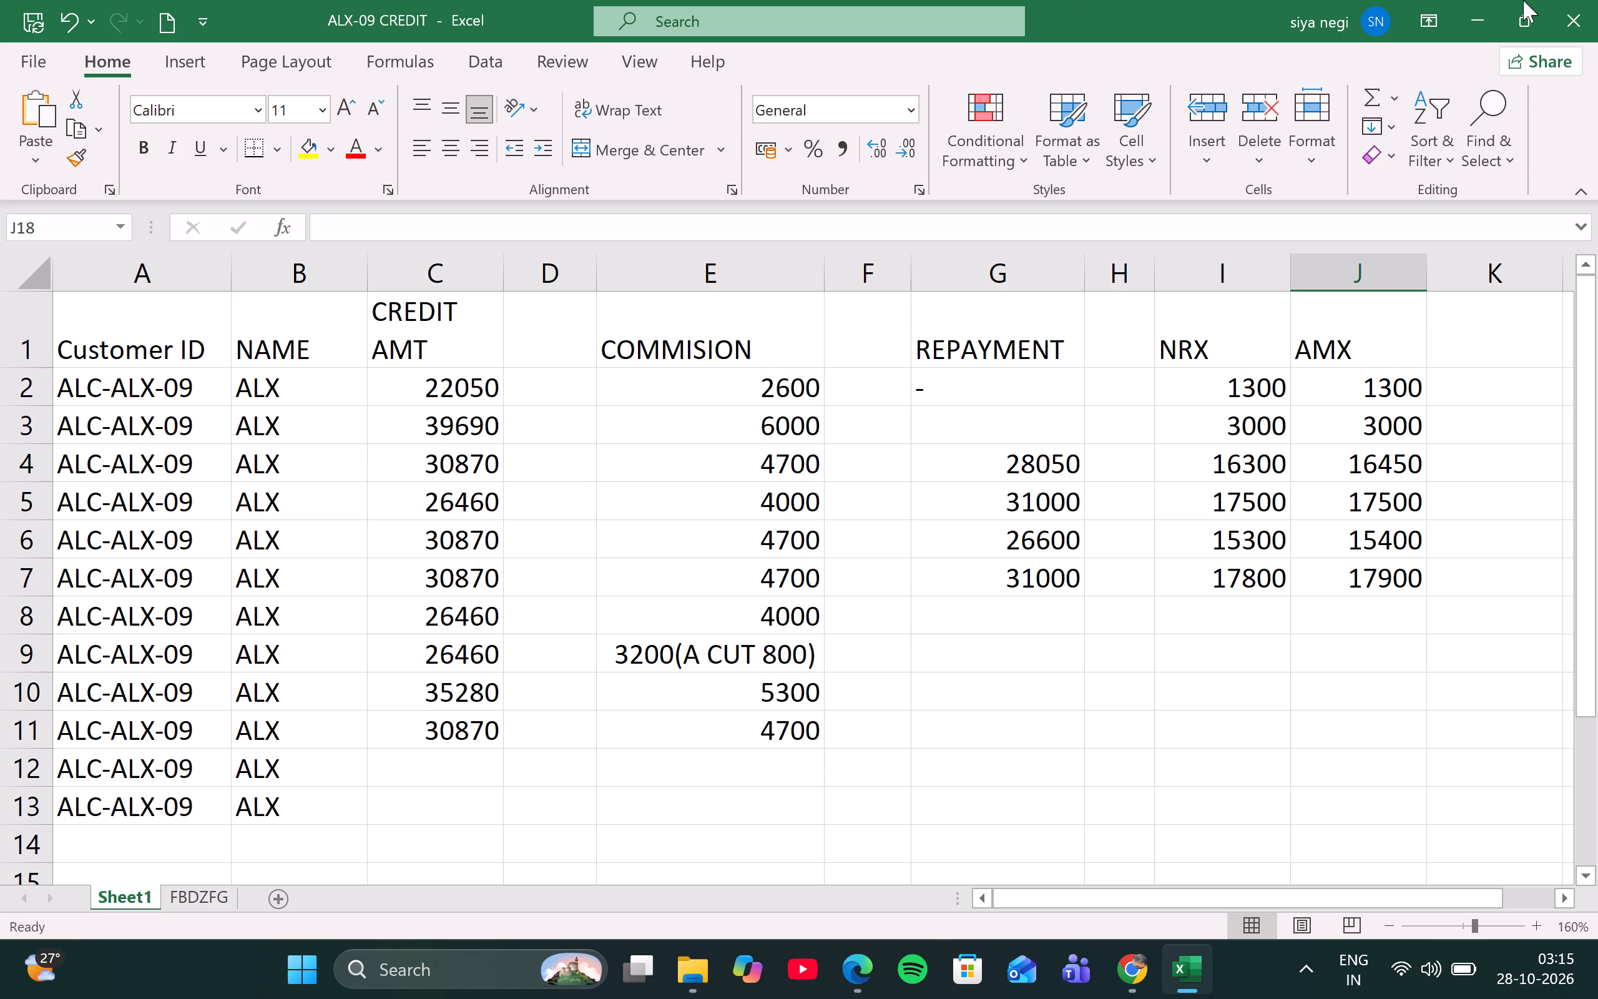
Close the ALX-09 CREDIT workbook and save its changes.
{"action": "left_click", "coordinate": [1559, 0]}
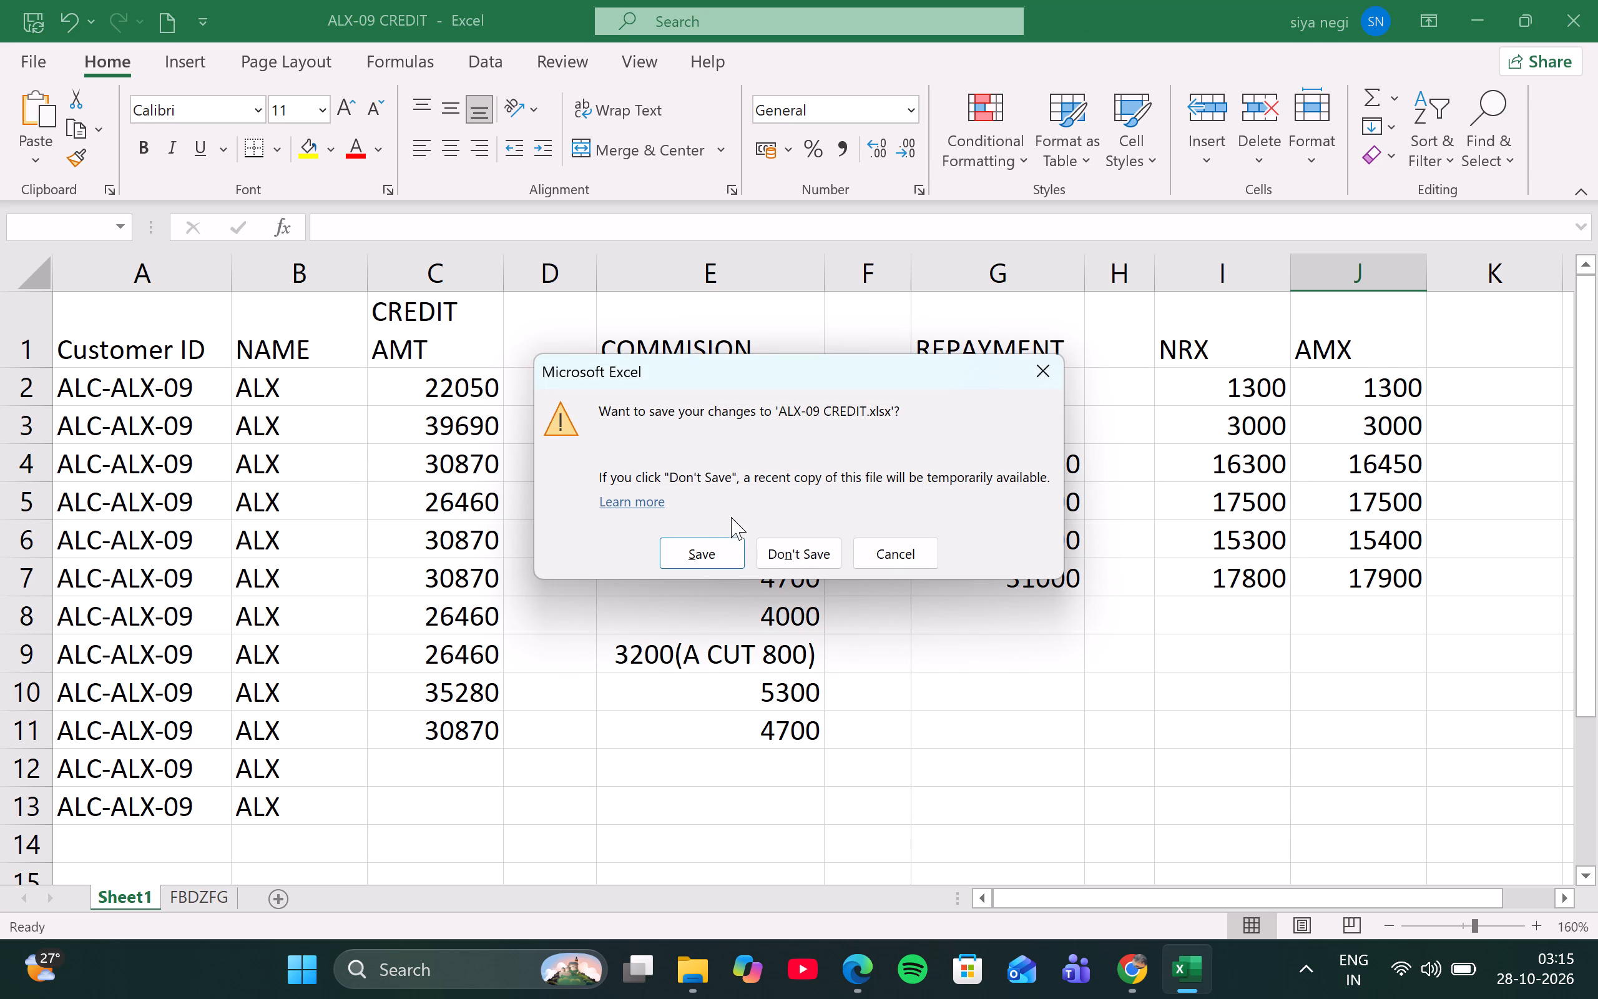
{"action": "left_click", "coordinate": [695, 558]}
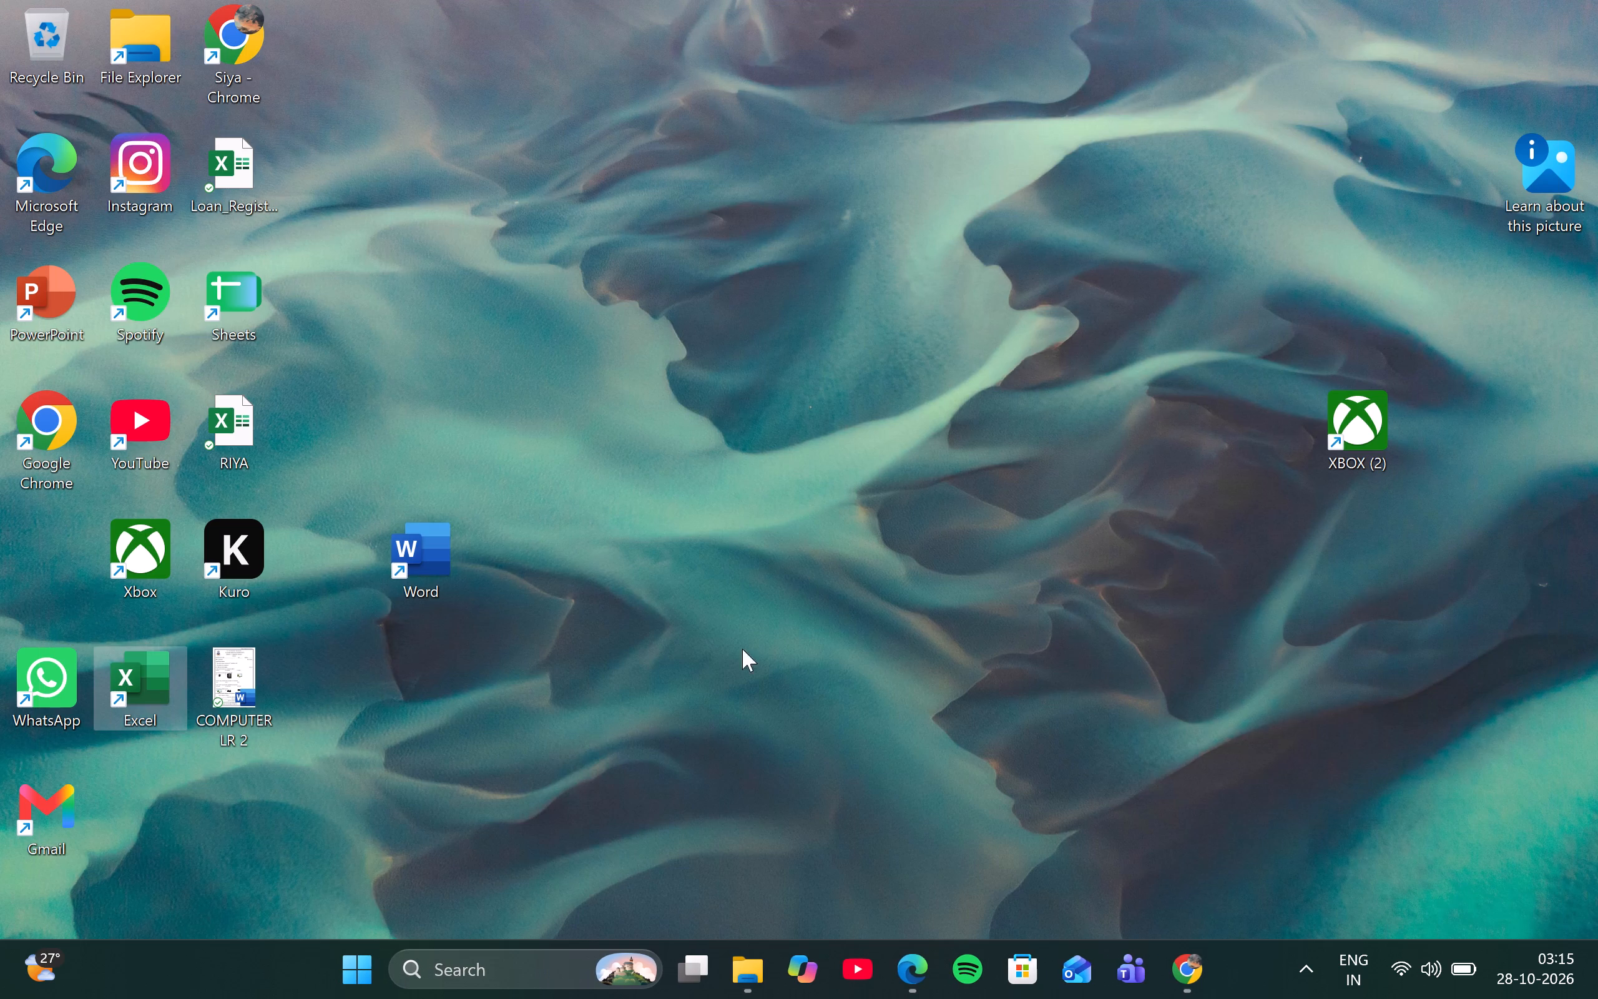
Start Excel from the desktop and reopen the recent workbook ALX-09 CREDIT.
{"action": "double_click", "coordinate": [125, 677]}
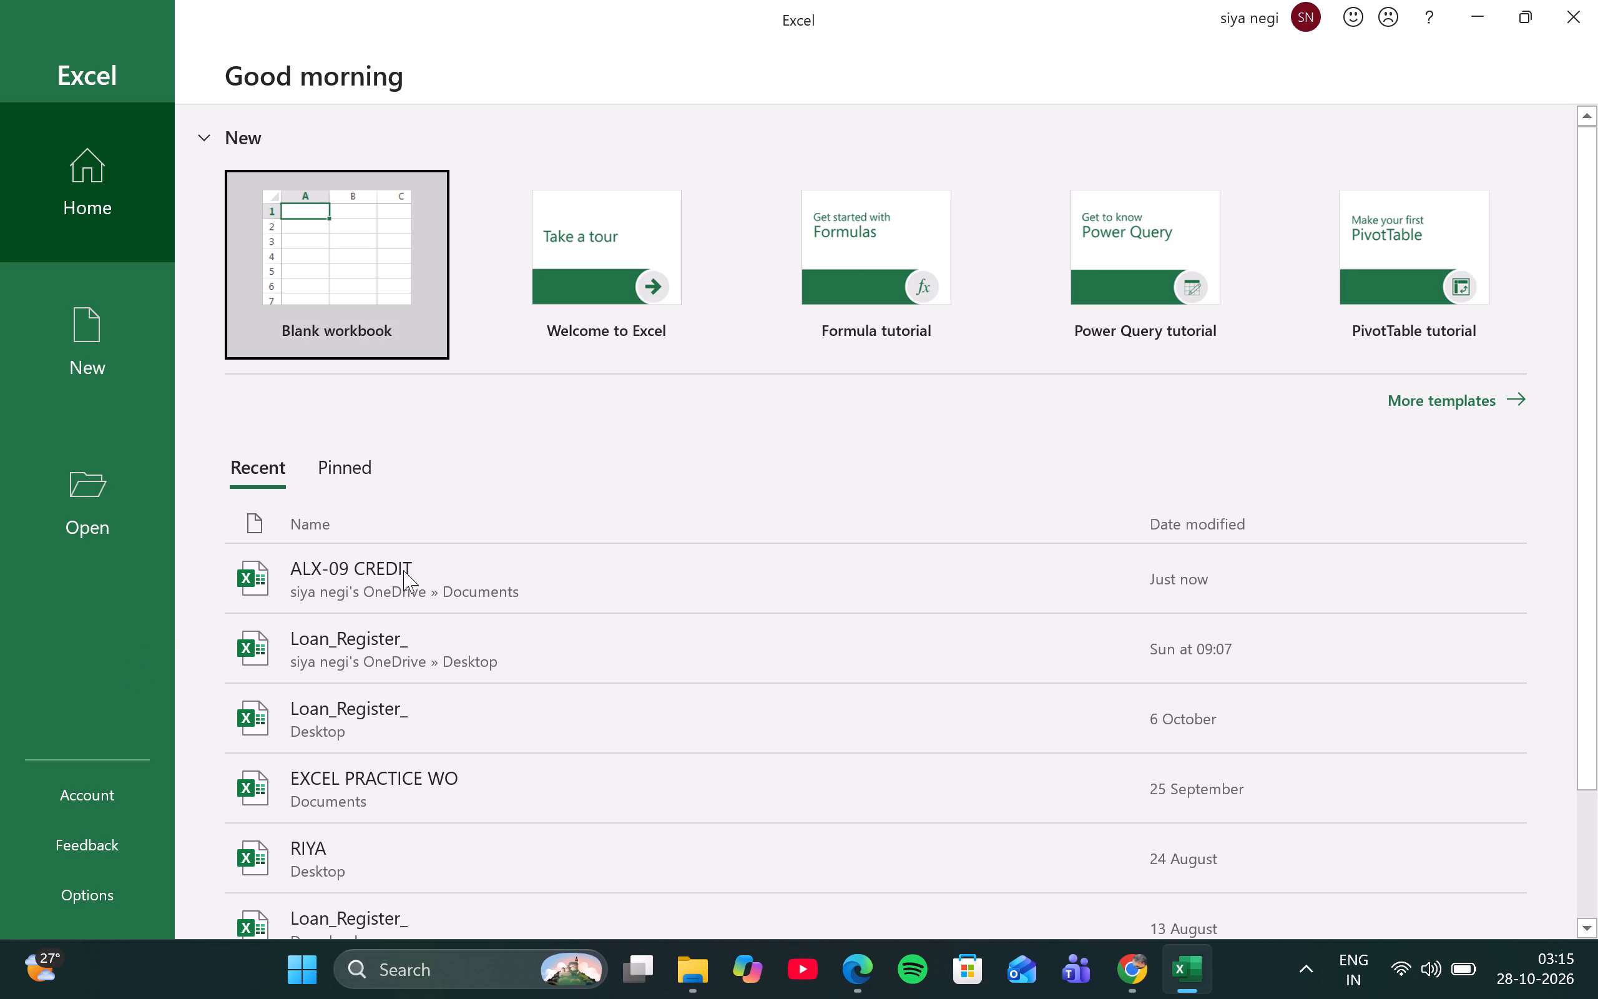
{"action": "double_click", "coordinate": [403, 566]}
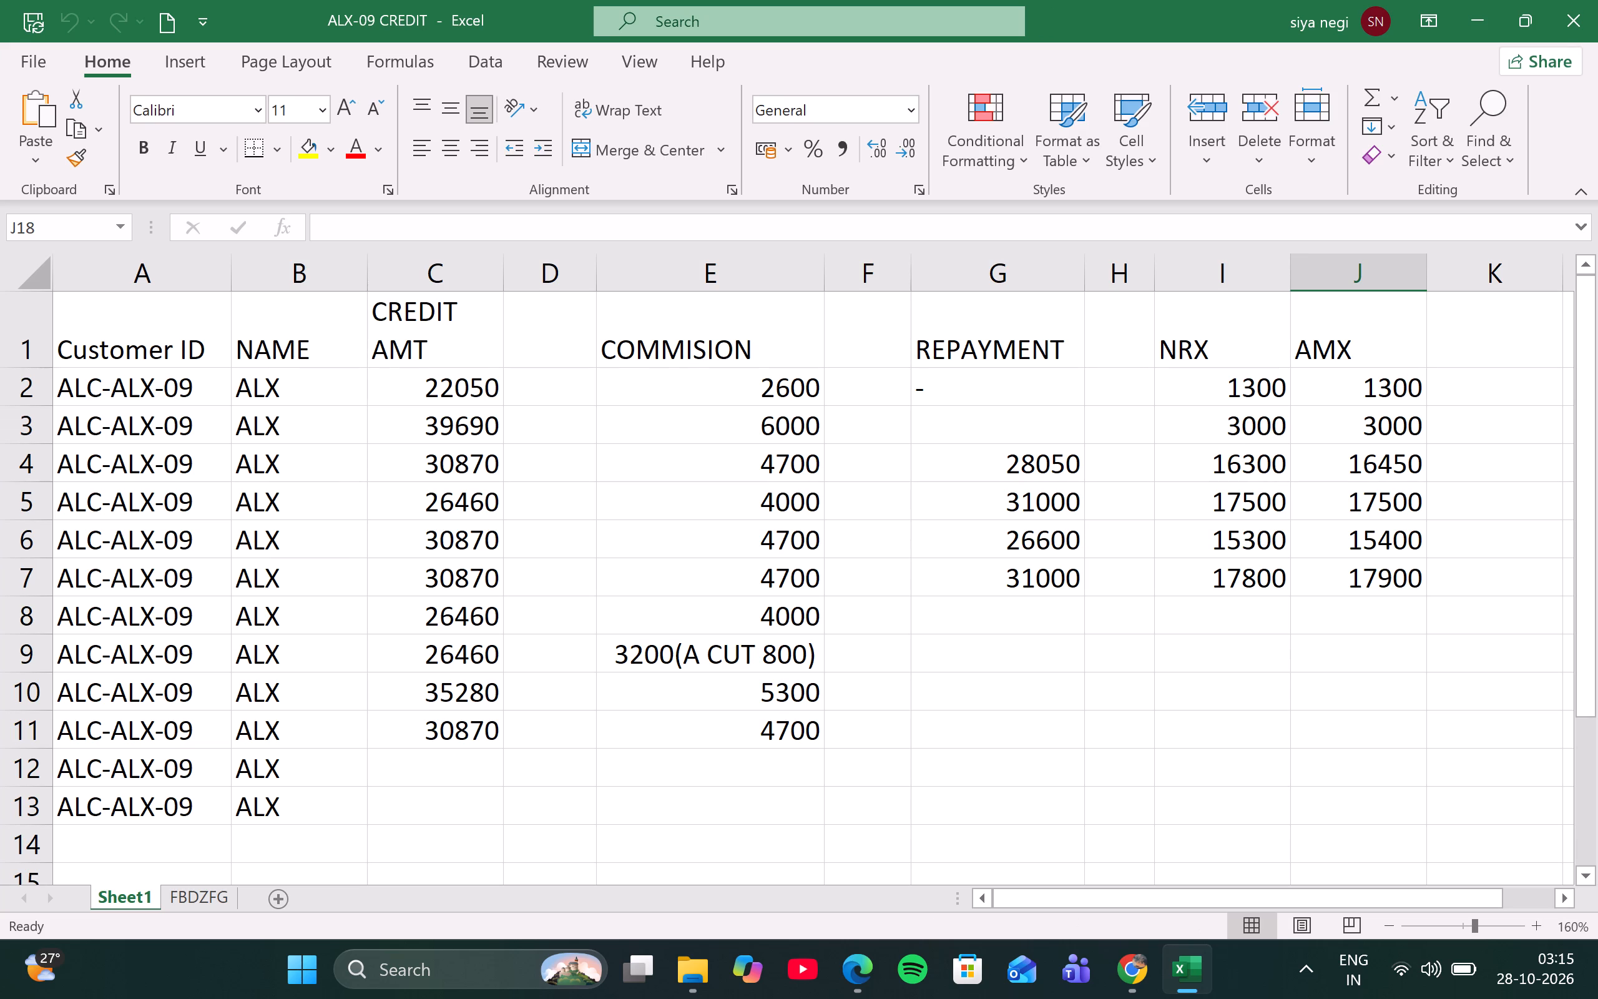
Create an edit sharing link for the ALX-09 CREDIT workbook and copy it.
{"action": "left_click", "coordinate": [1522, 64]}
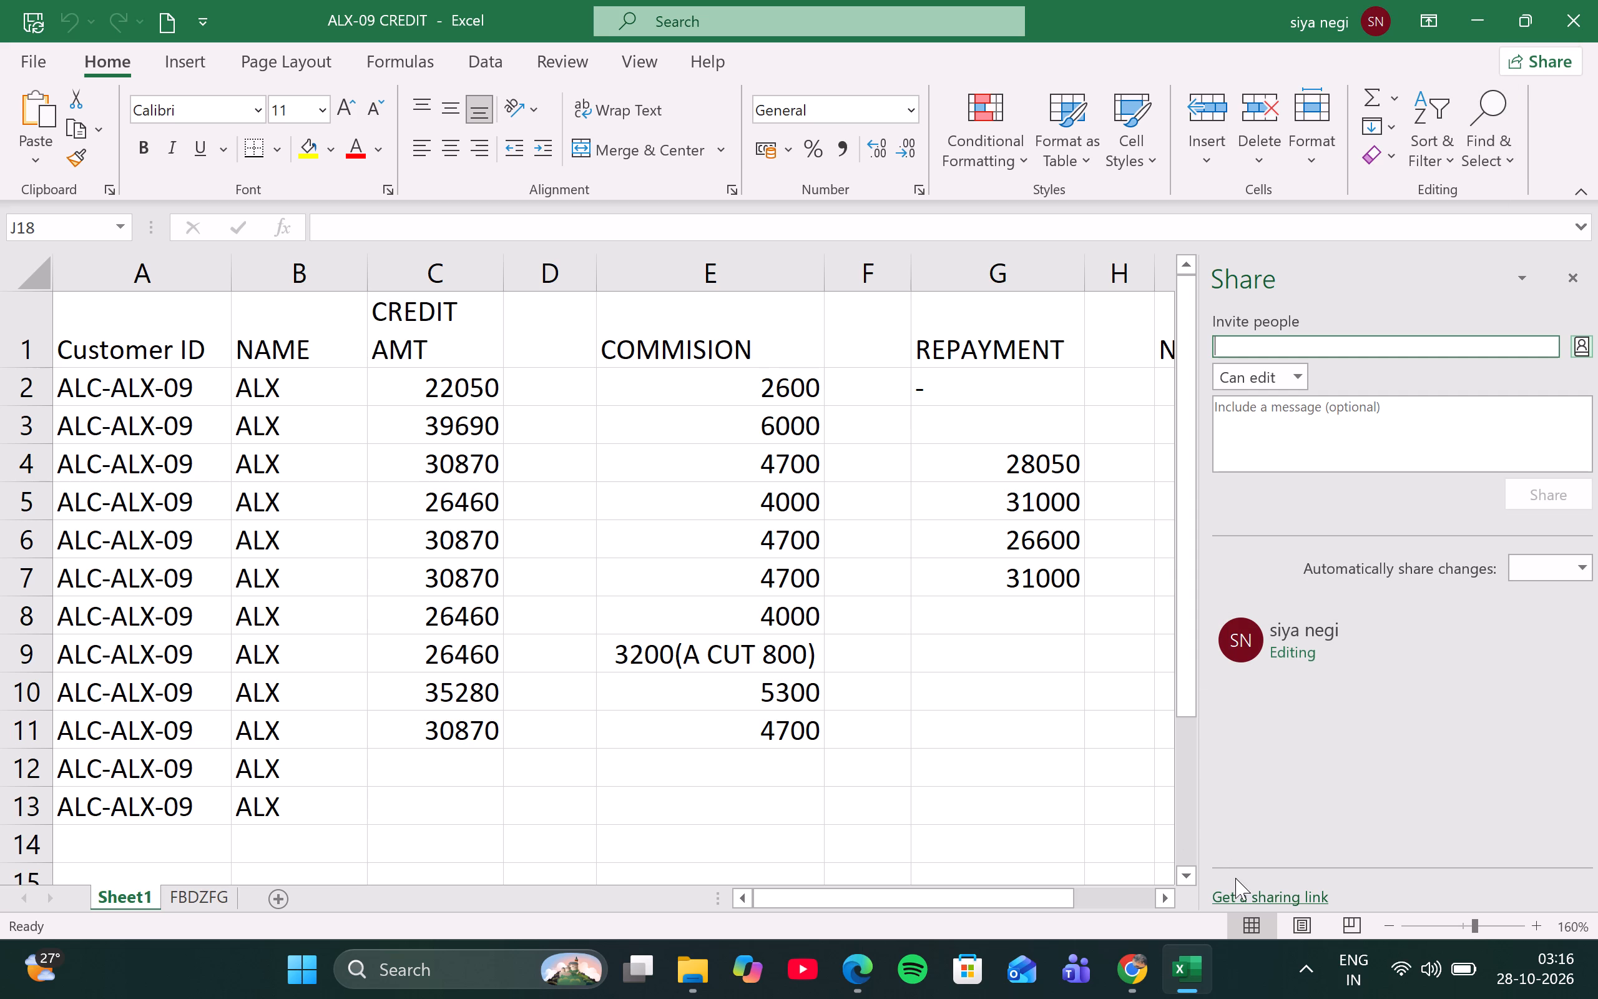
{"action": "left_click", "coordinate": [1243, 892]}
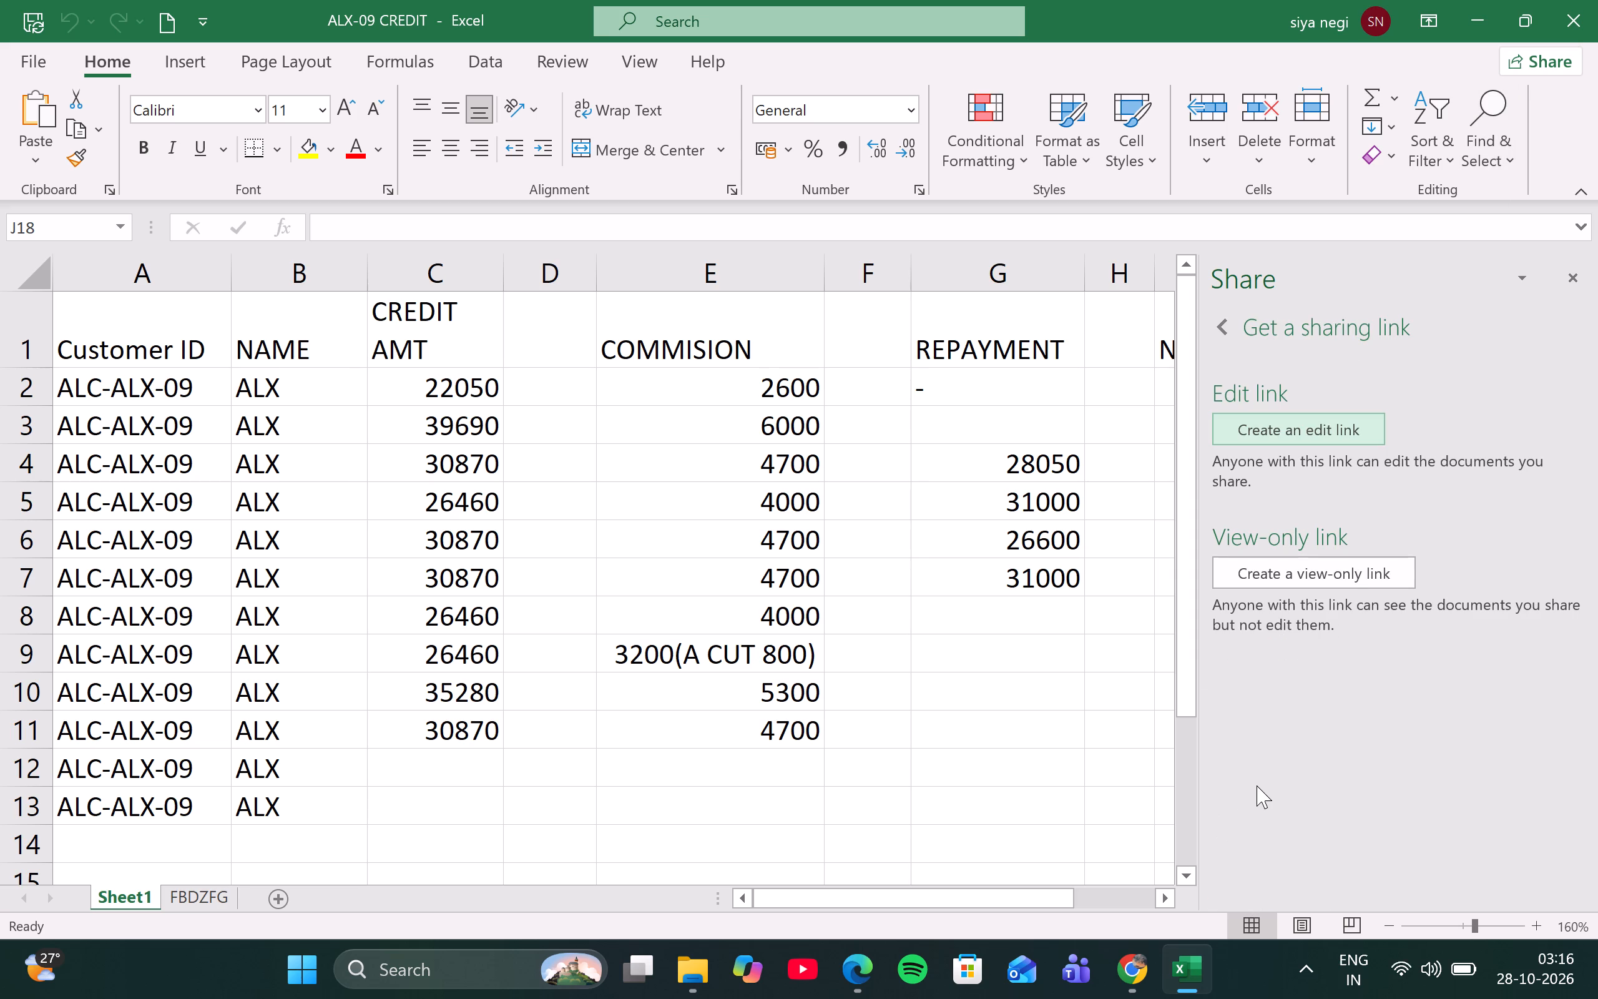
{"action": "left_click", "coordinate": [1370, 419]}
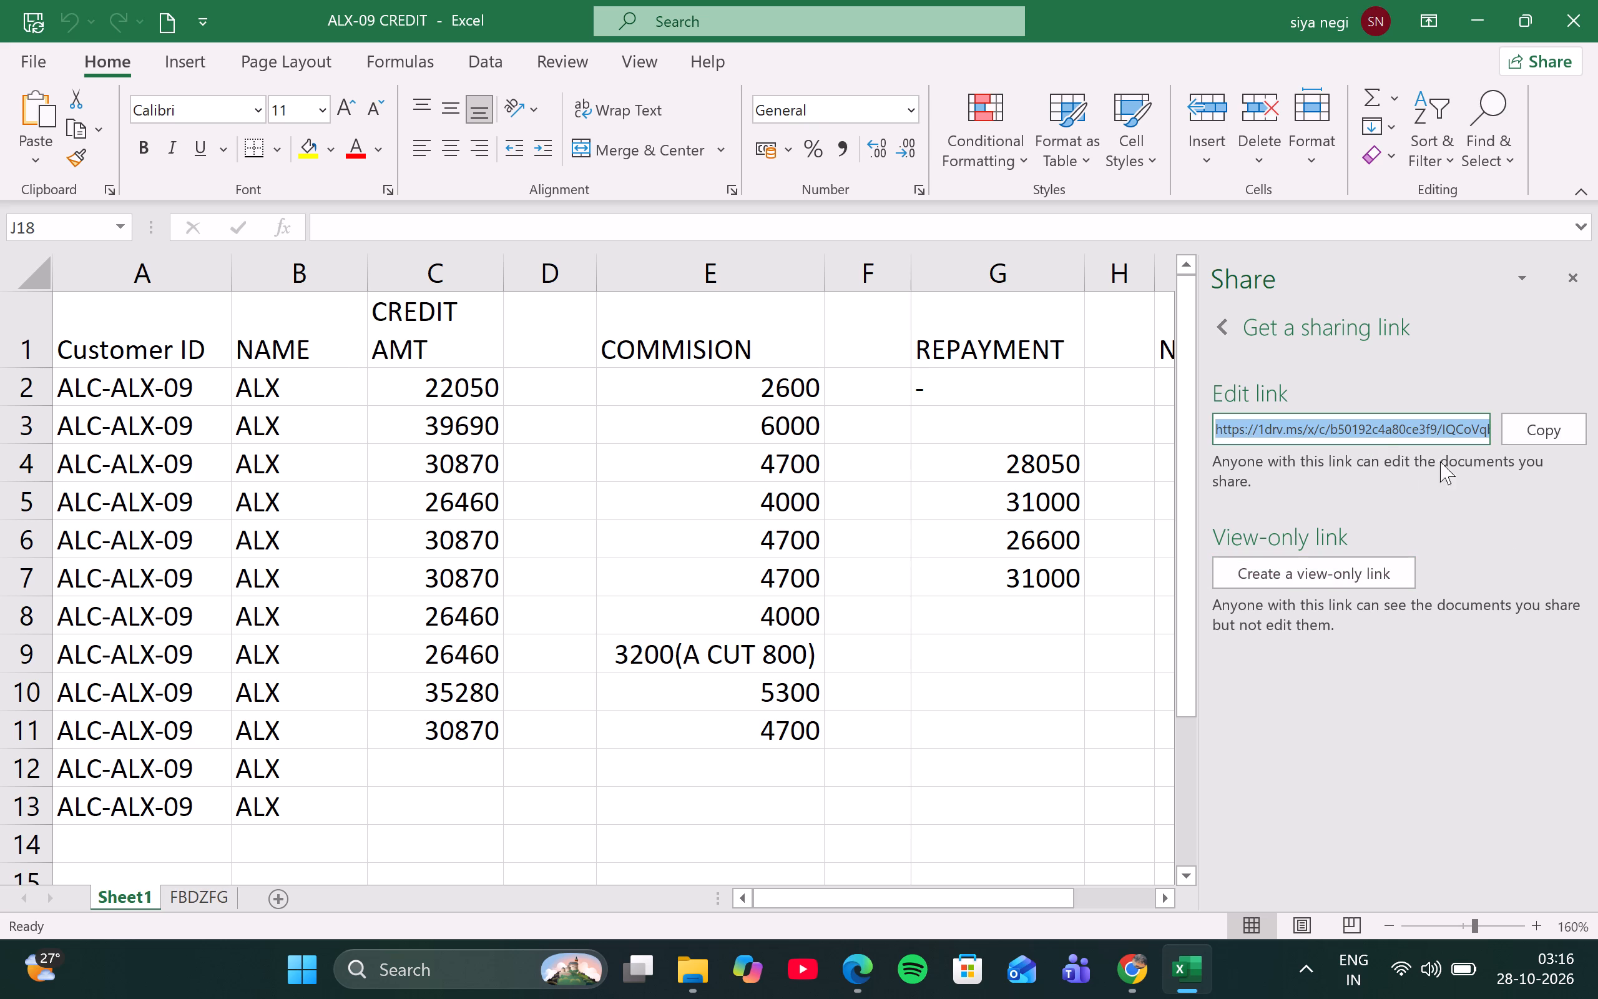
{"action": "left_click", "coordinate": [1560, 427]}
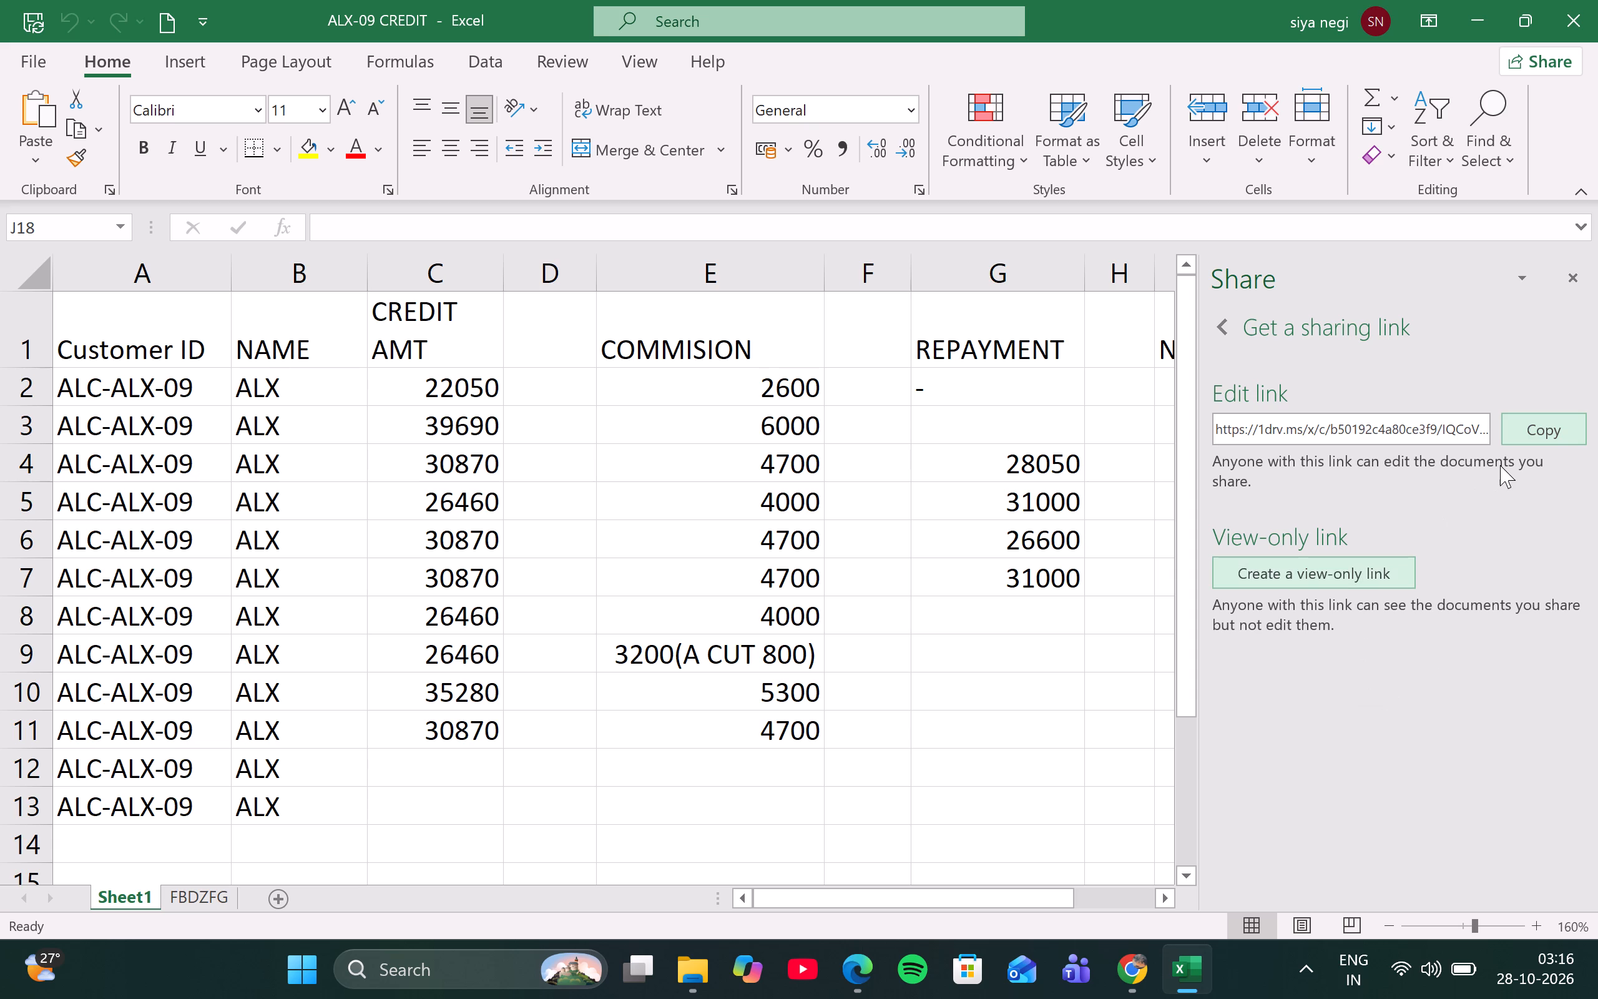
{"action": "left_click", "coordinate": [1536, 431]}
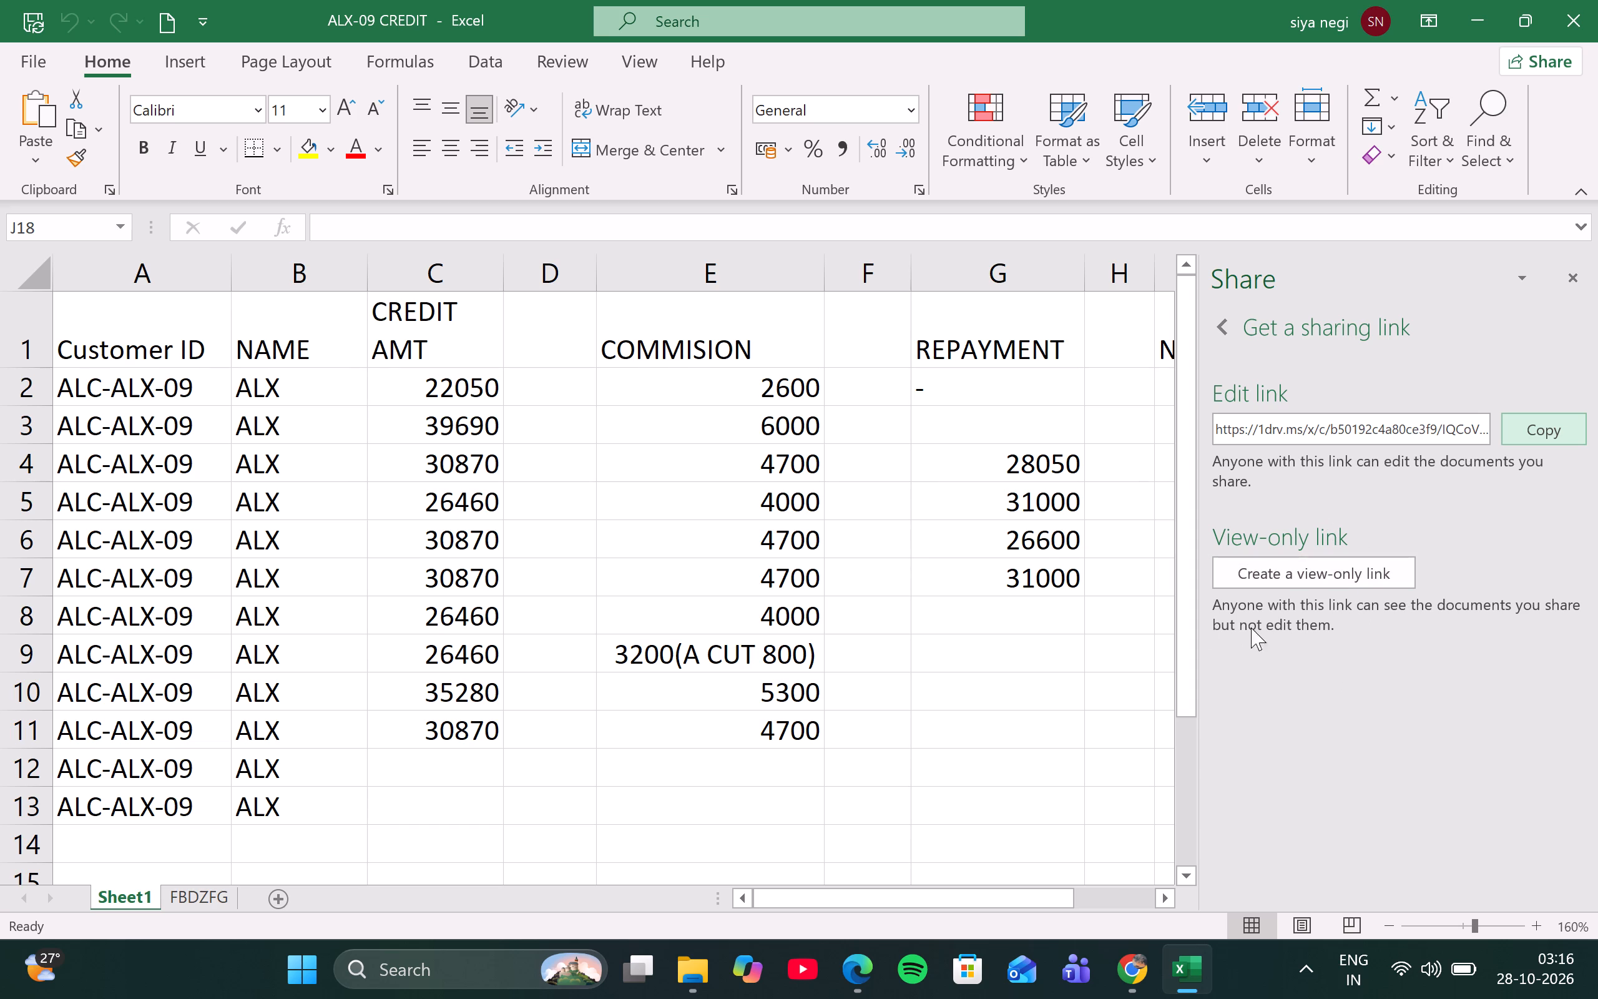
Close the ALX-09 CREDIT workbook and return to the desktop.
{"action": "left_click", "coordinate": [1597, 0]}
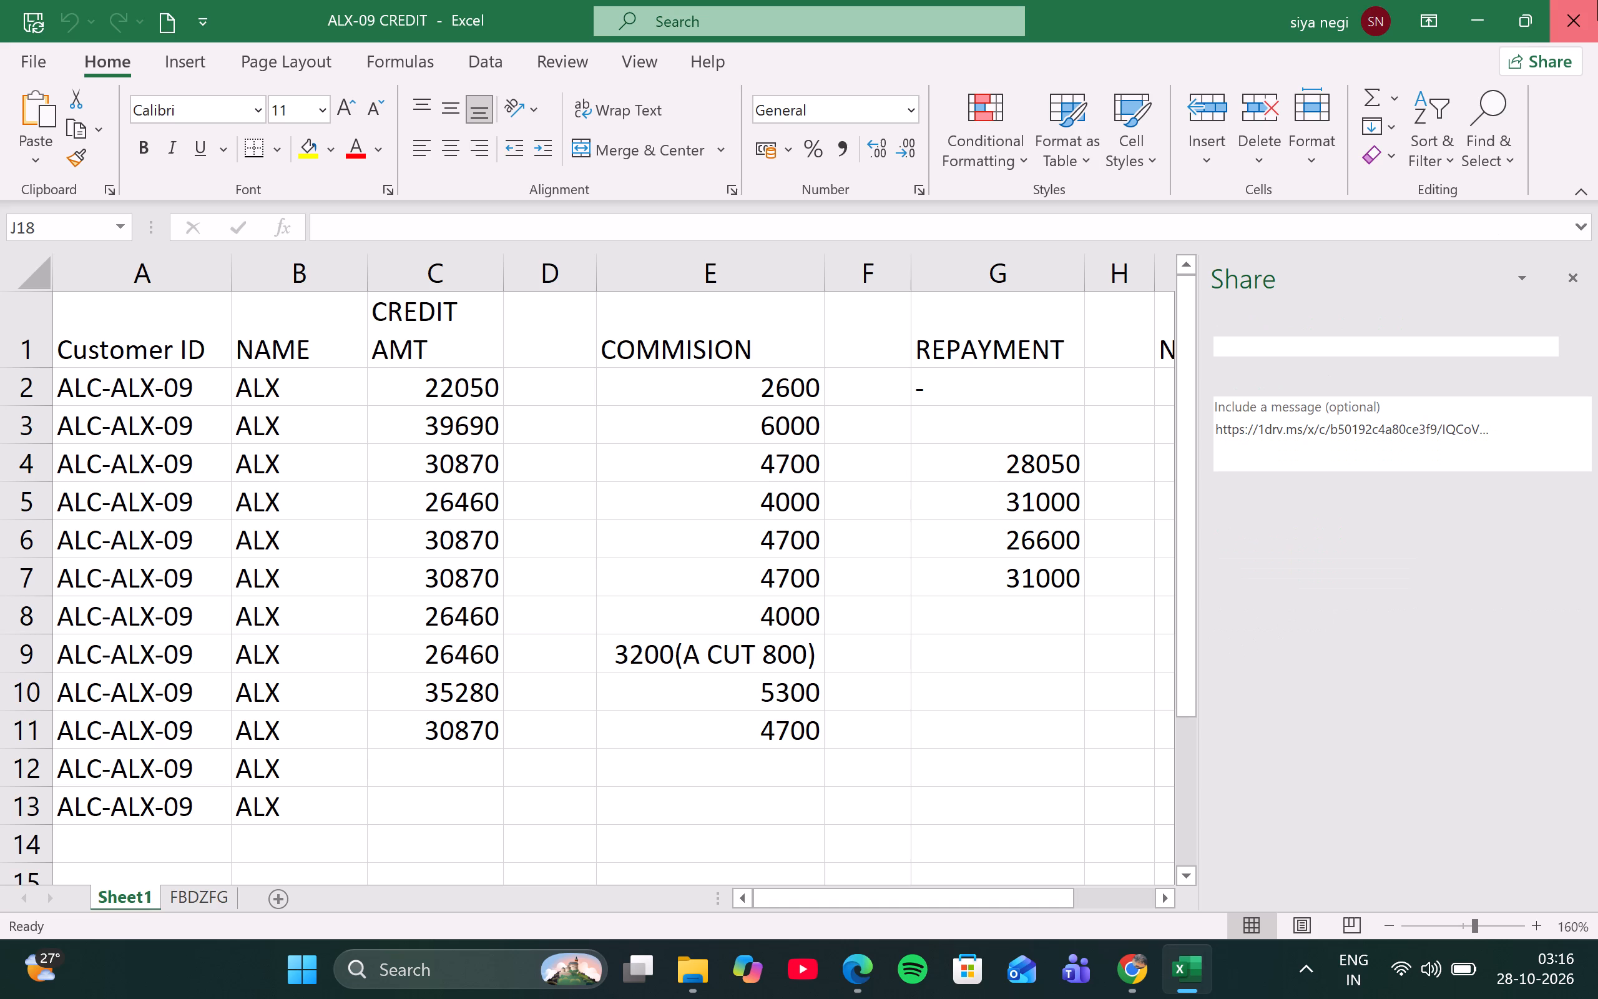
{"action": "left_click", "coordinate": [1597, 0]}
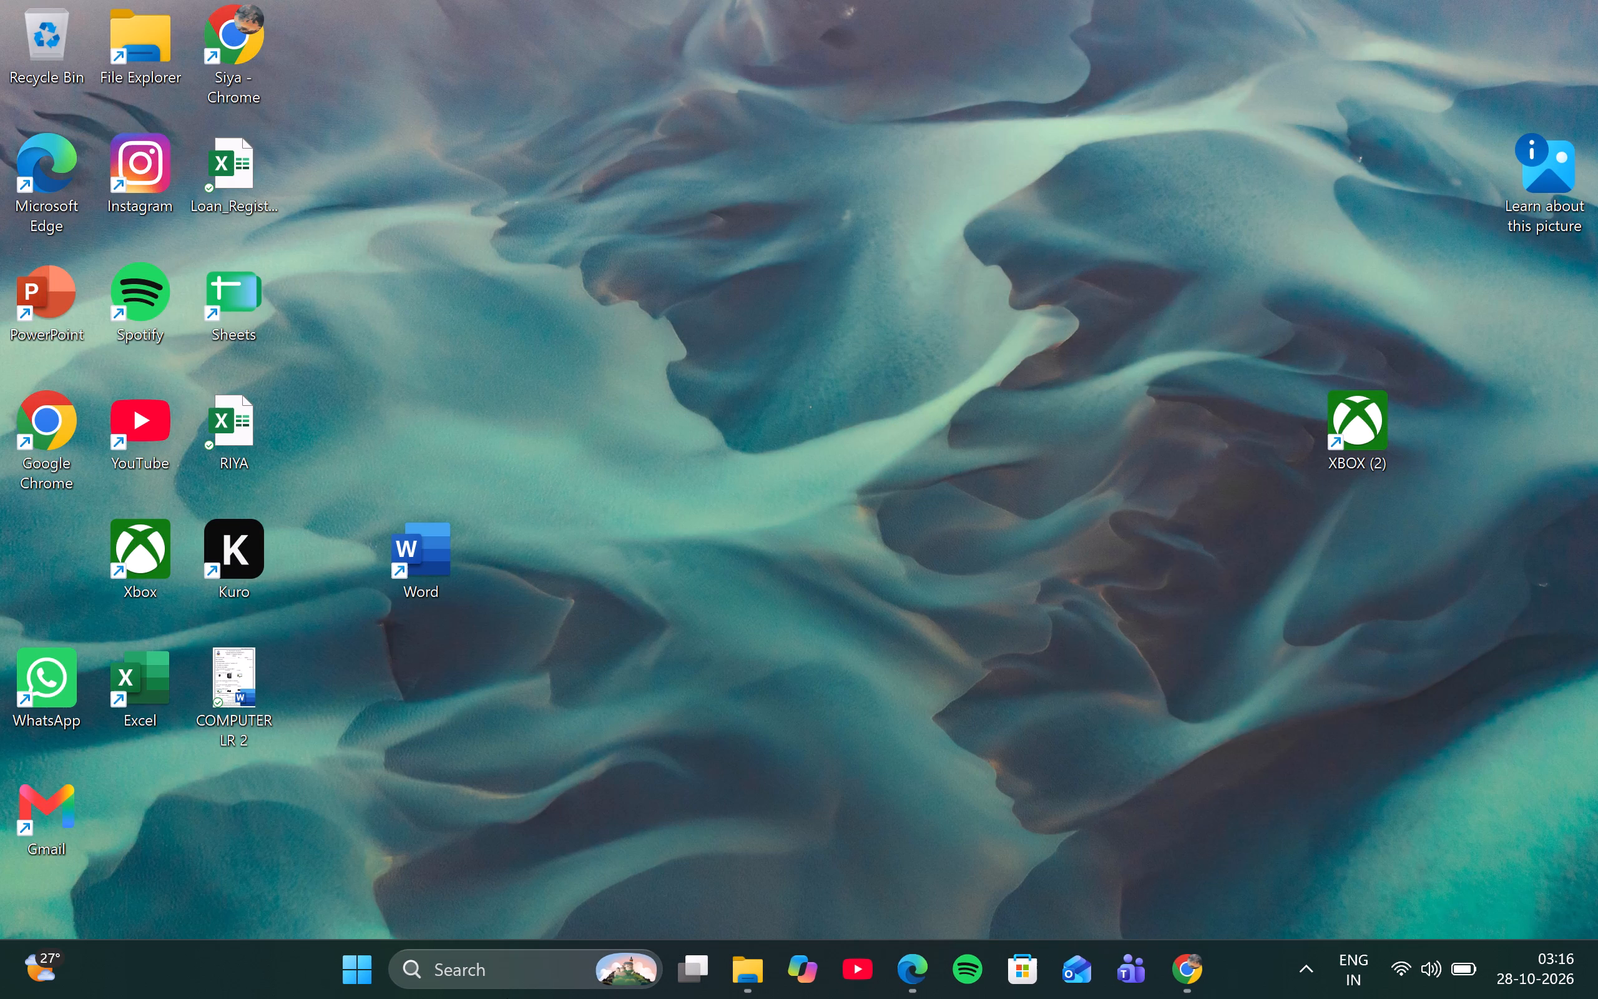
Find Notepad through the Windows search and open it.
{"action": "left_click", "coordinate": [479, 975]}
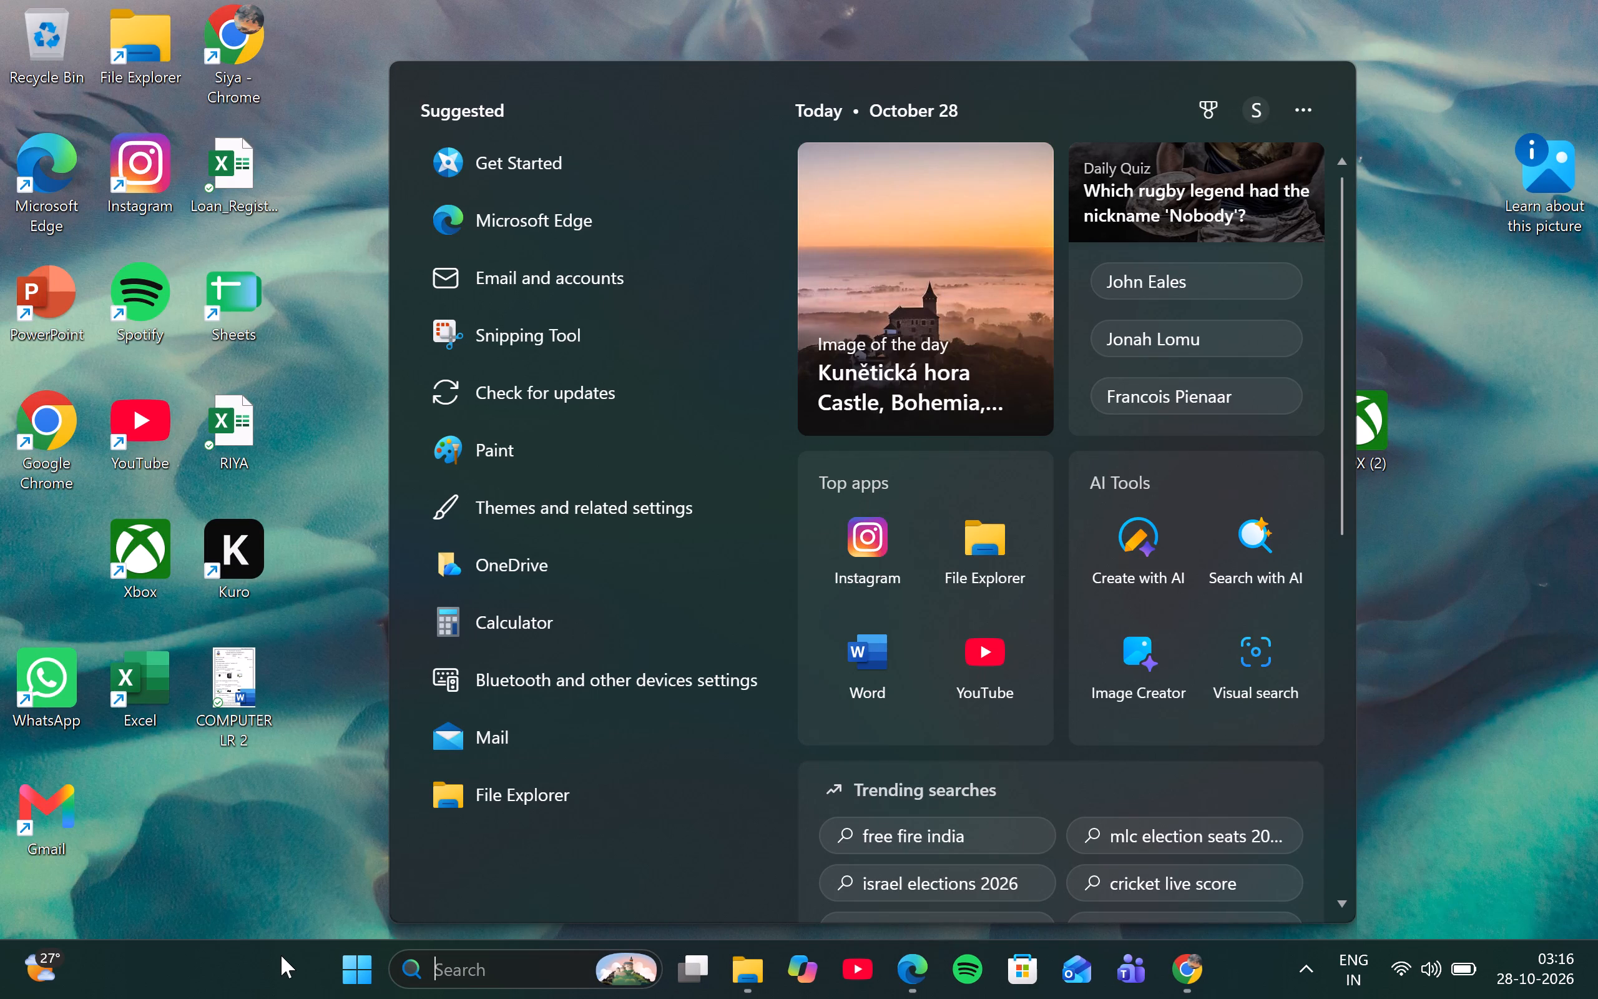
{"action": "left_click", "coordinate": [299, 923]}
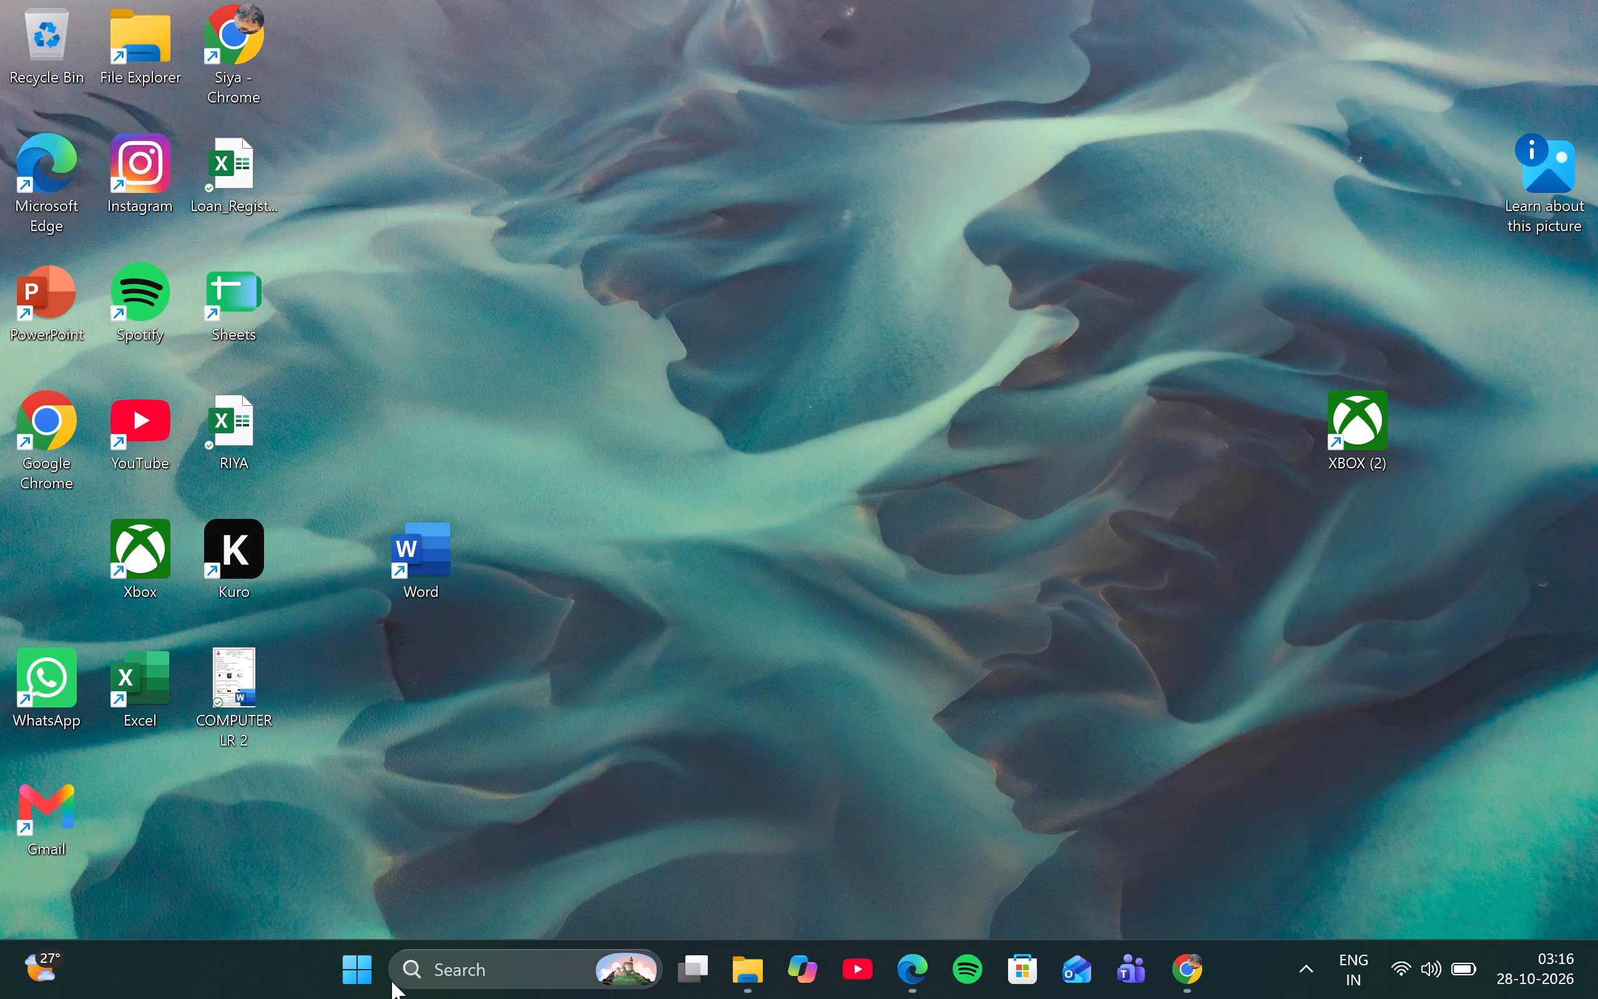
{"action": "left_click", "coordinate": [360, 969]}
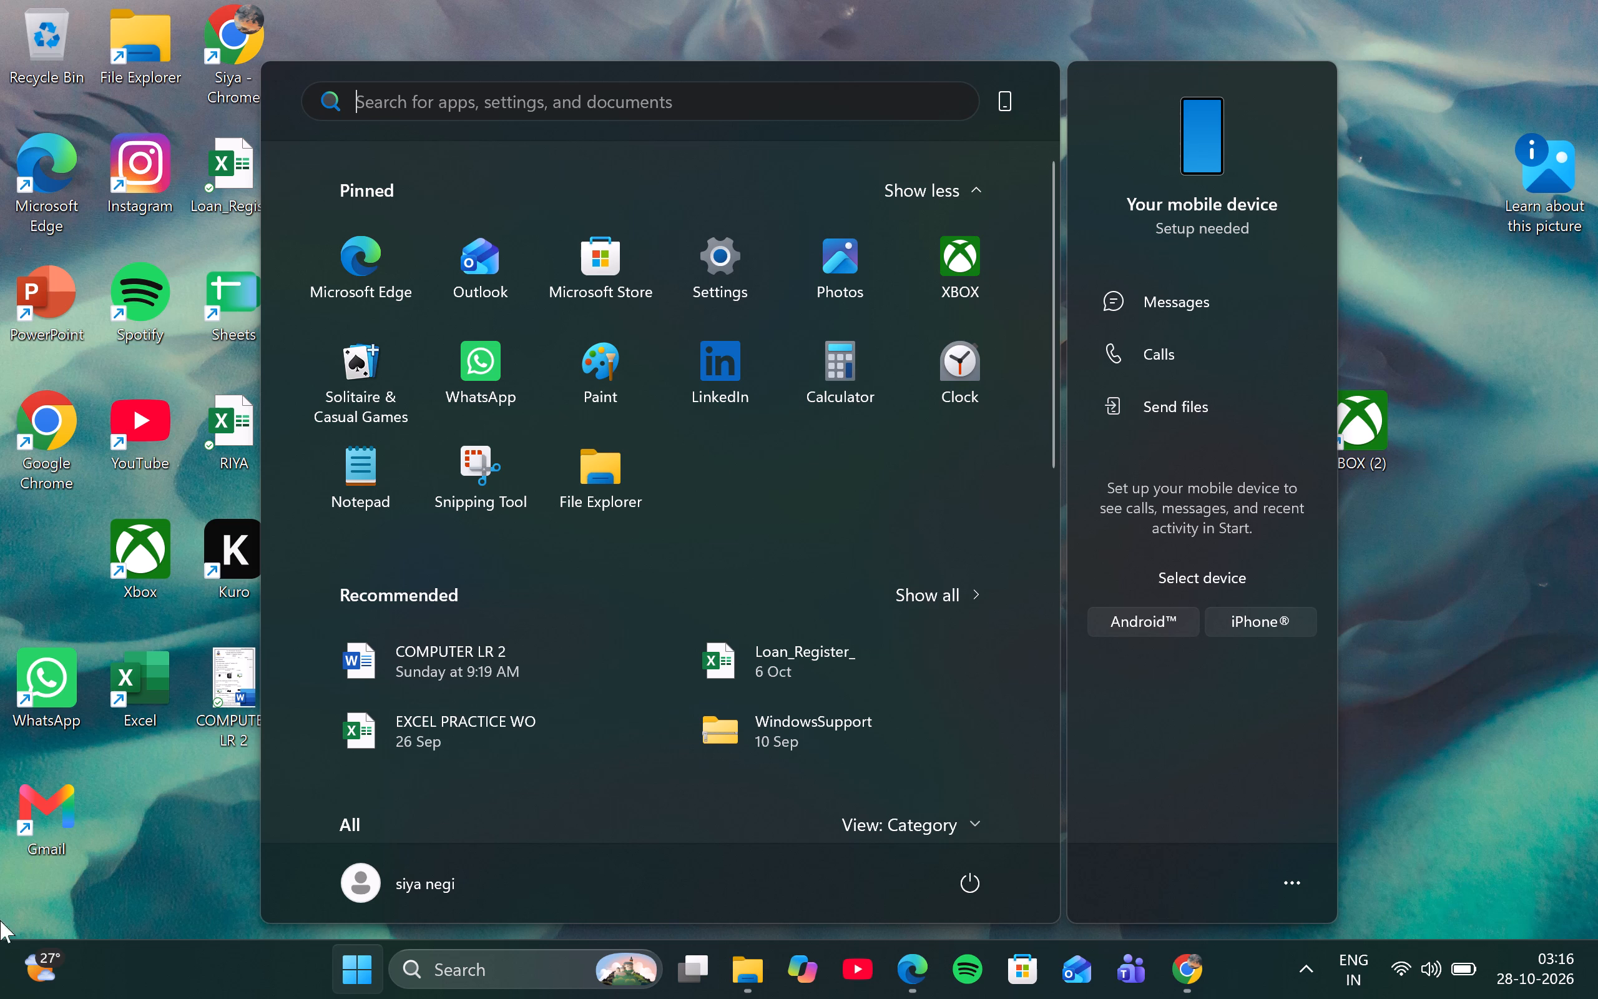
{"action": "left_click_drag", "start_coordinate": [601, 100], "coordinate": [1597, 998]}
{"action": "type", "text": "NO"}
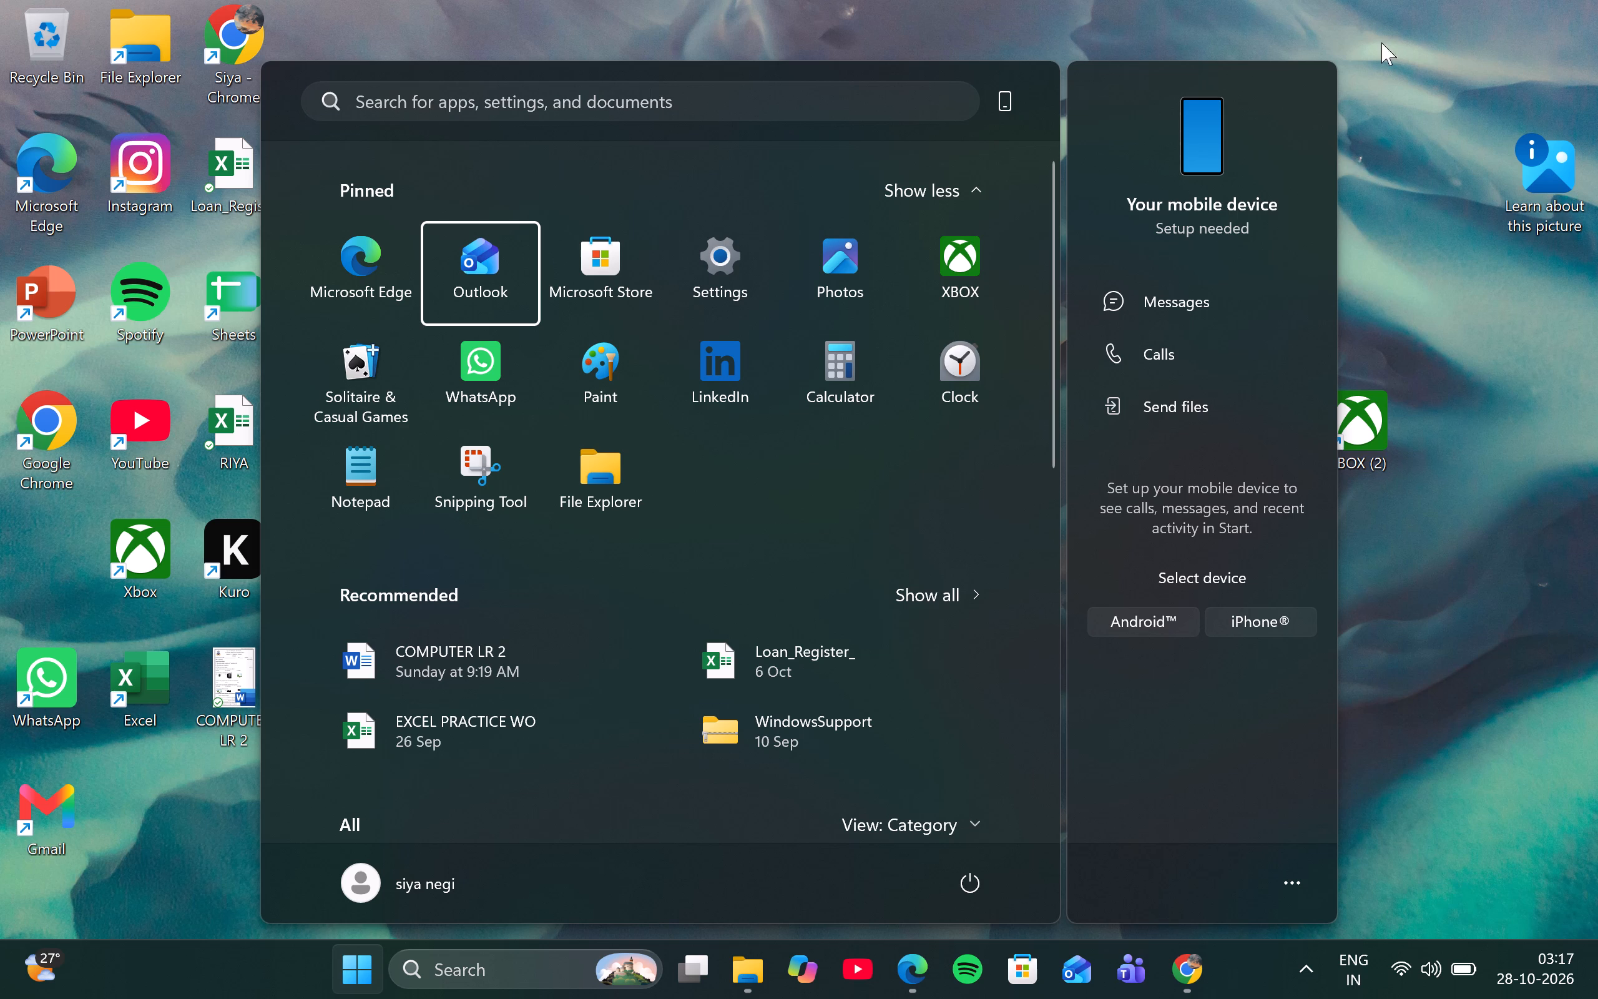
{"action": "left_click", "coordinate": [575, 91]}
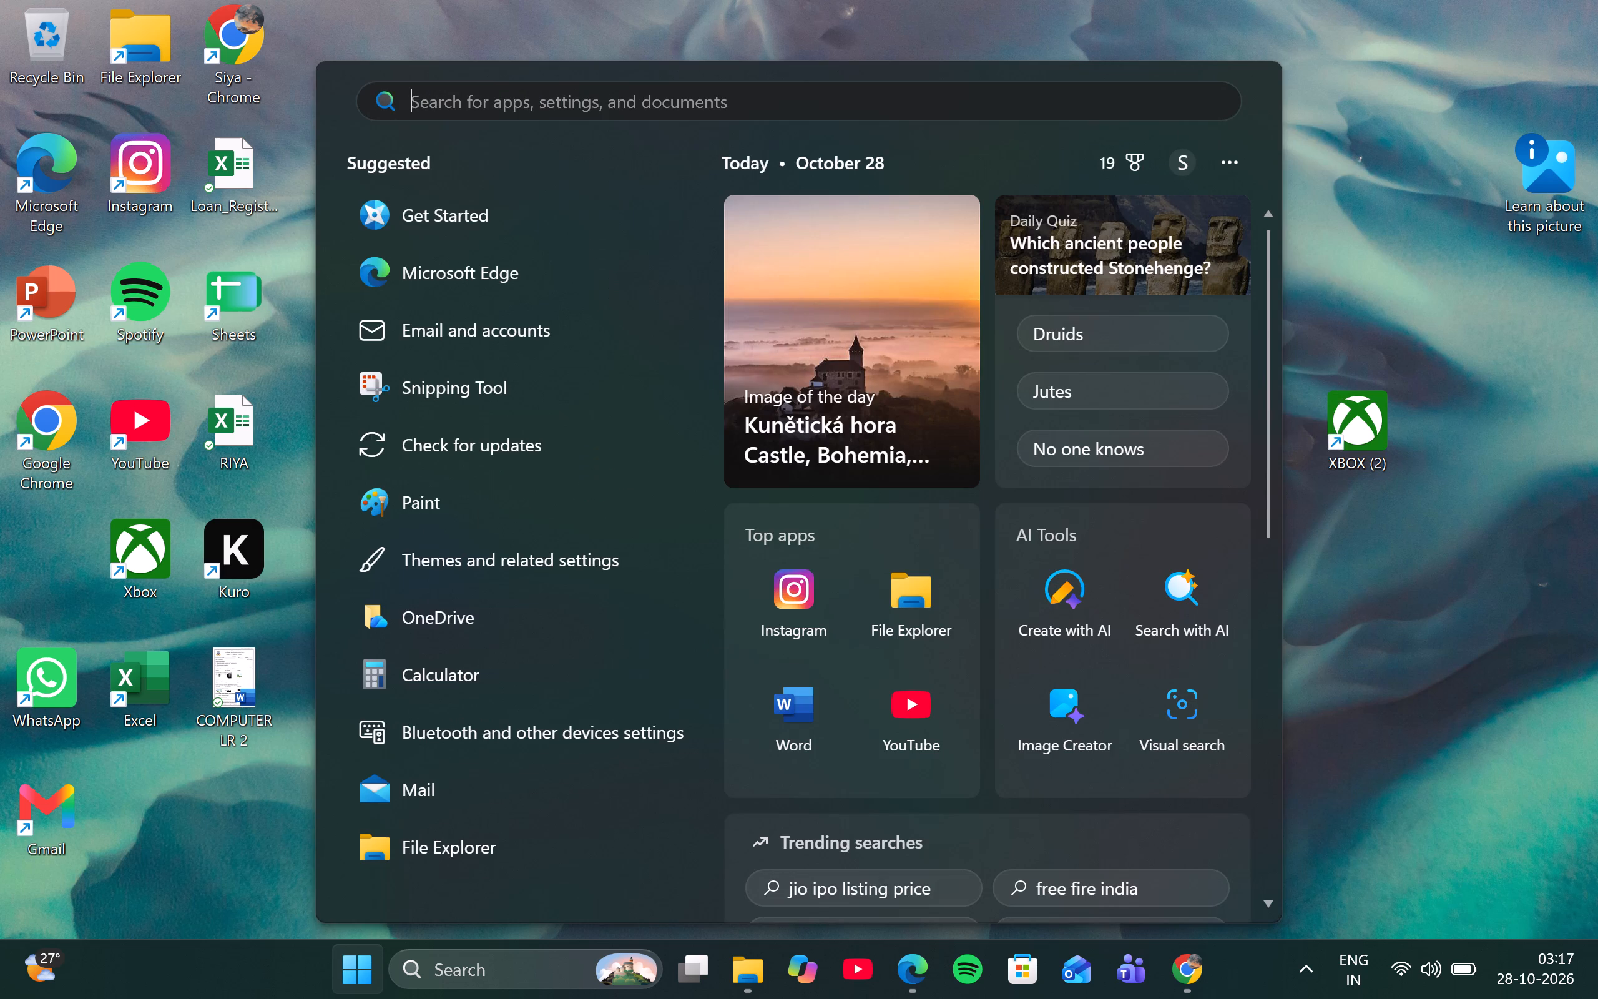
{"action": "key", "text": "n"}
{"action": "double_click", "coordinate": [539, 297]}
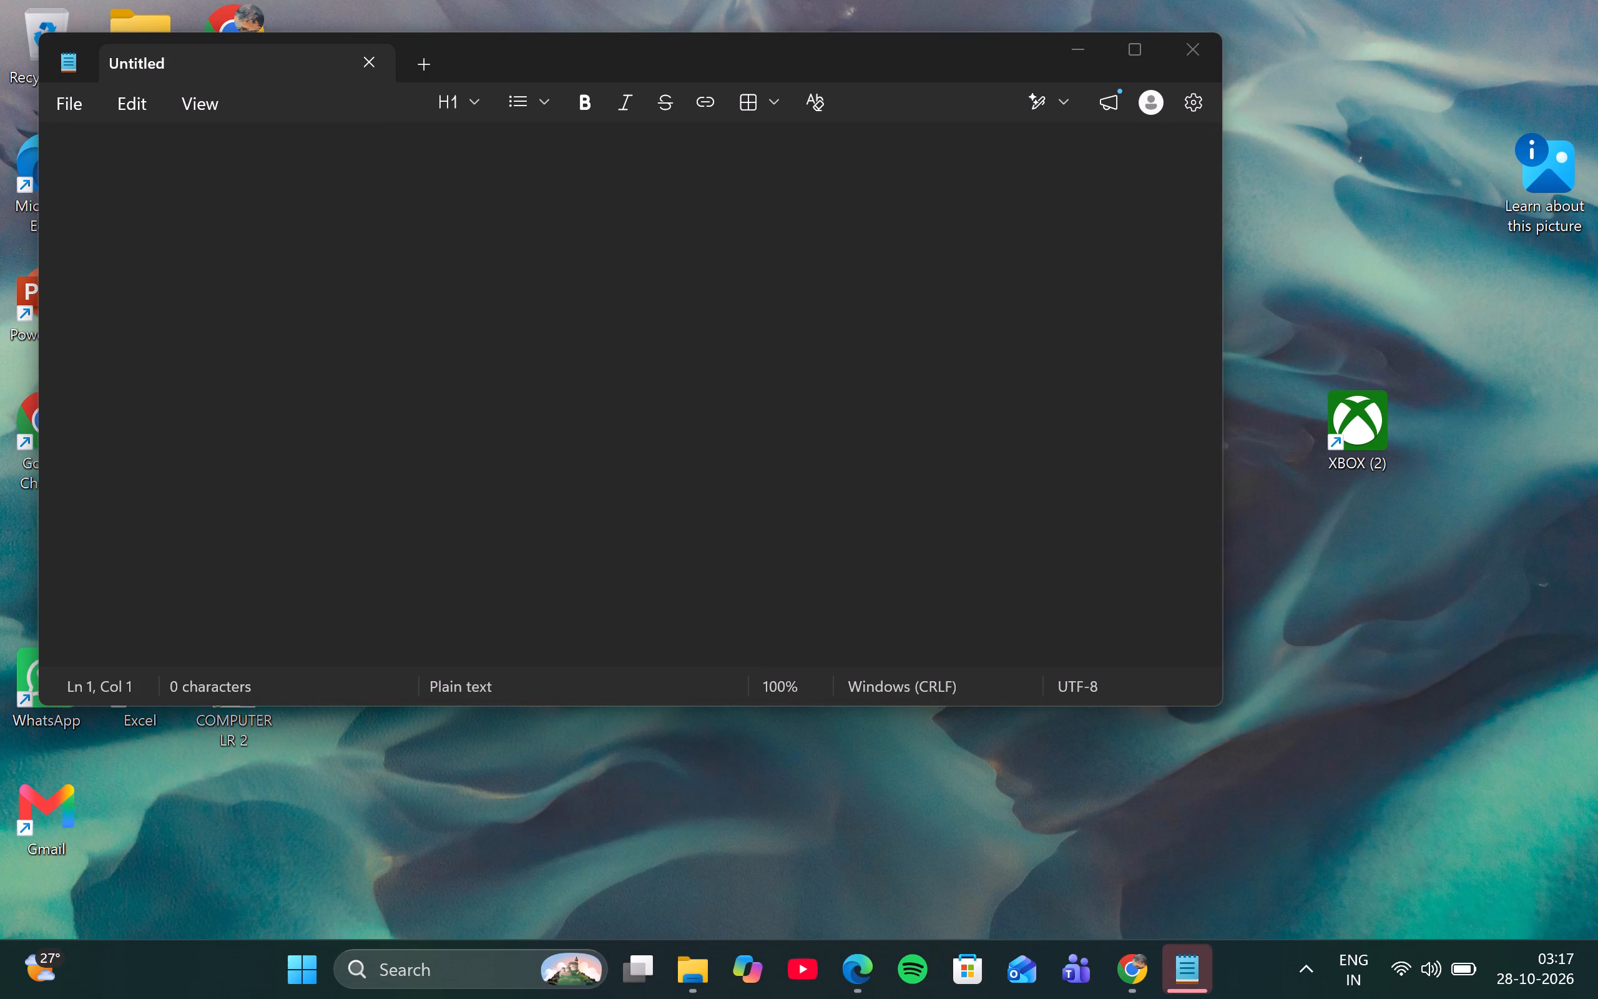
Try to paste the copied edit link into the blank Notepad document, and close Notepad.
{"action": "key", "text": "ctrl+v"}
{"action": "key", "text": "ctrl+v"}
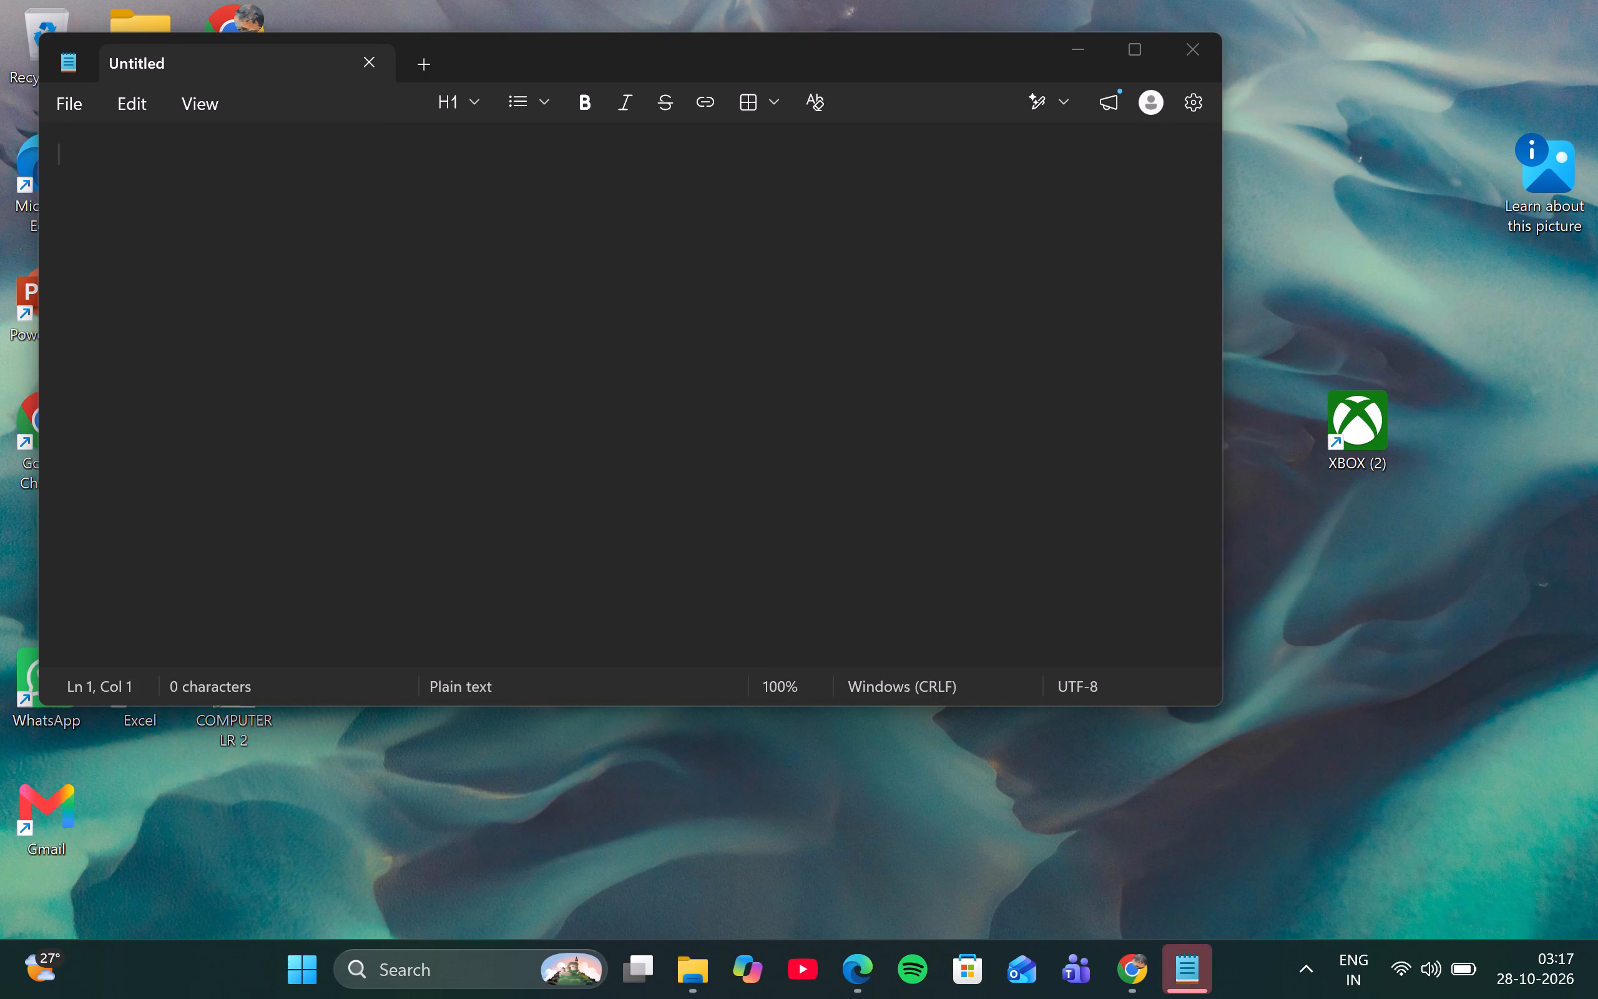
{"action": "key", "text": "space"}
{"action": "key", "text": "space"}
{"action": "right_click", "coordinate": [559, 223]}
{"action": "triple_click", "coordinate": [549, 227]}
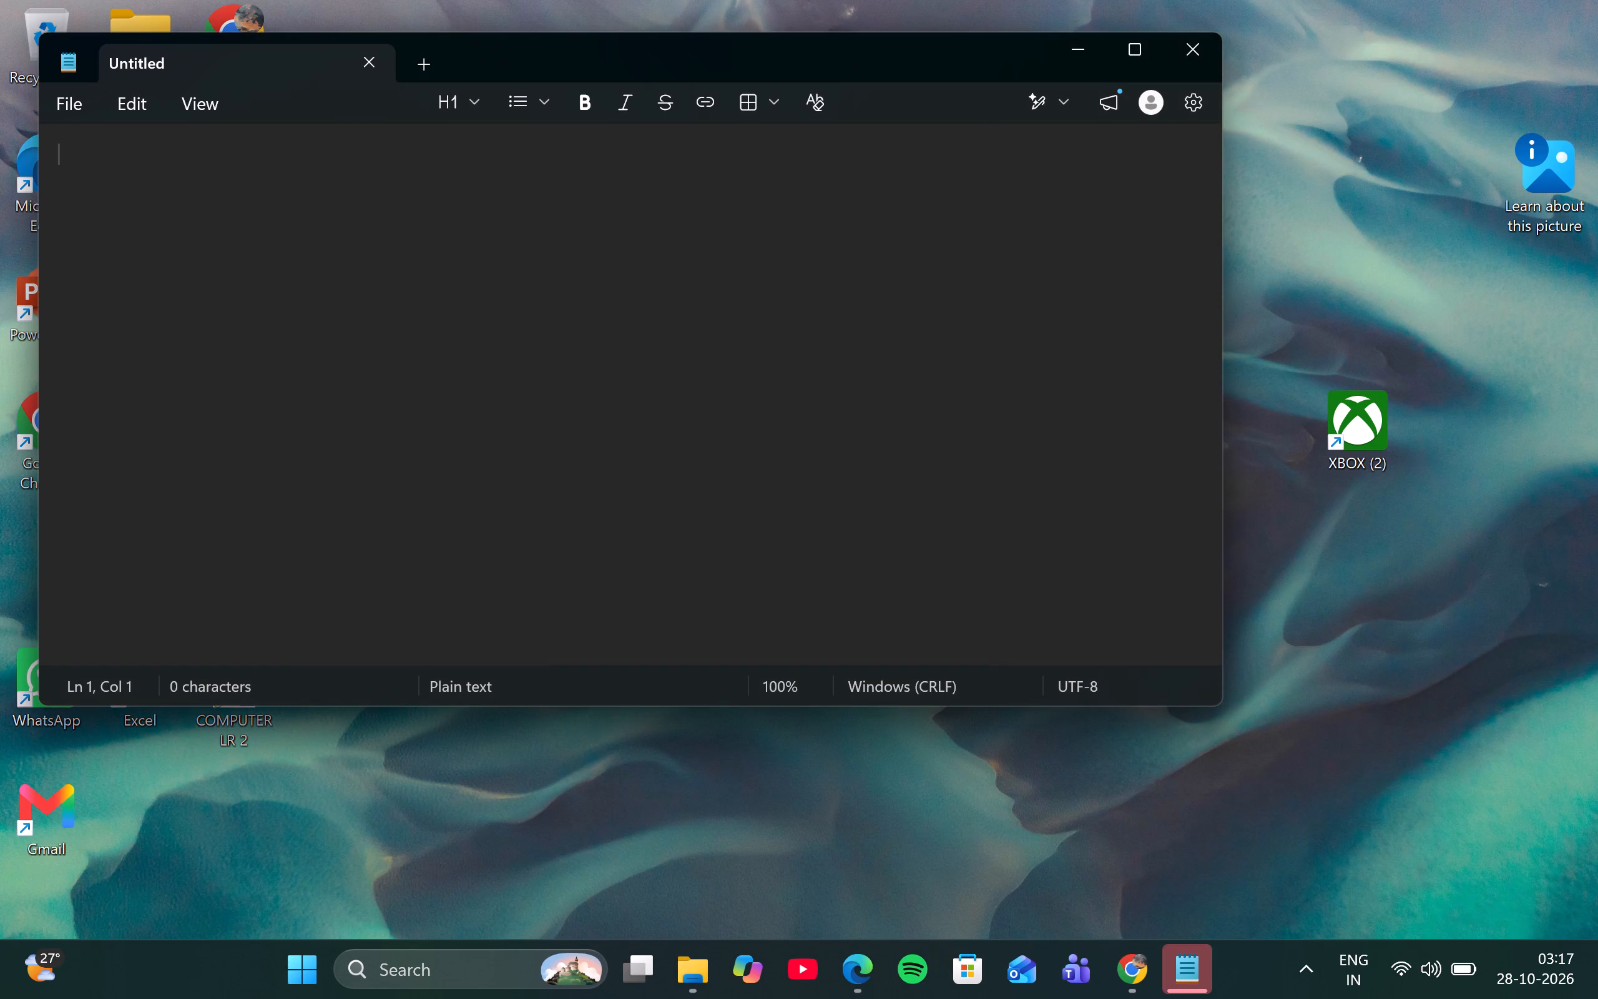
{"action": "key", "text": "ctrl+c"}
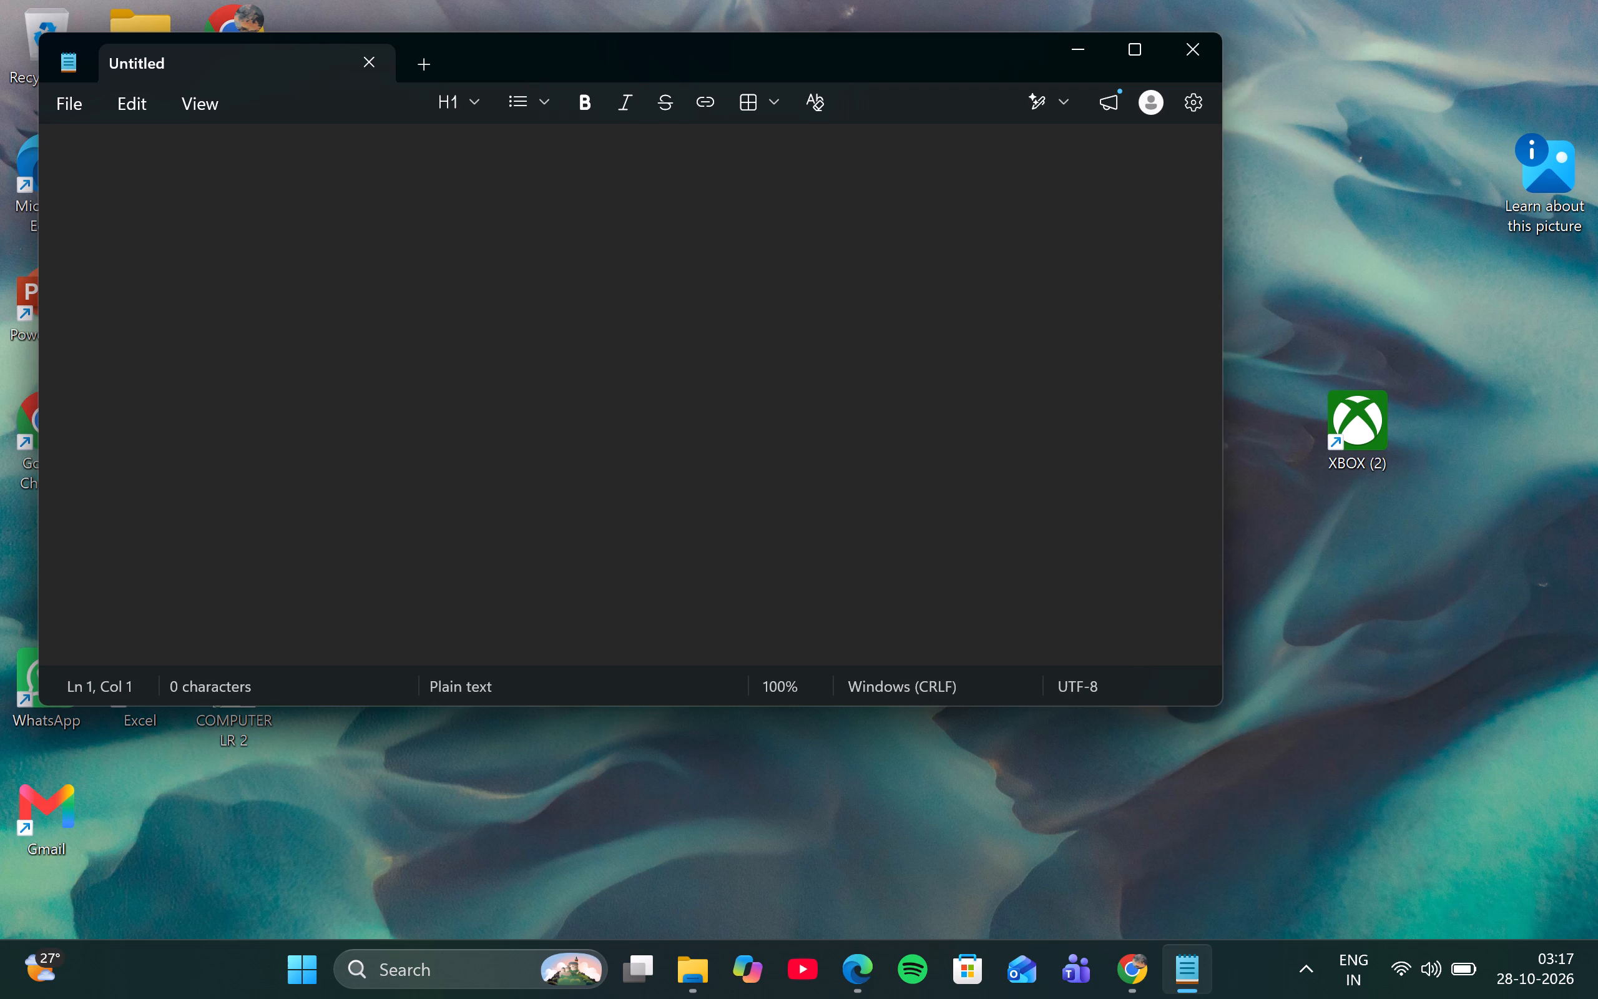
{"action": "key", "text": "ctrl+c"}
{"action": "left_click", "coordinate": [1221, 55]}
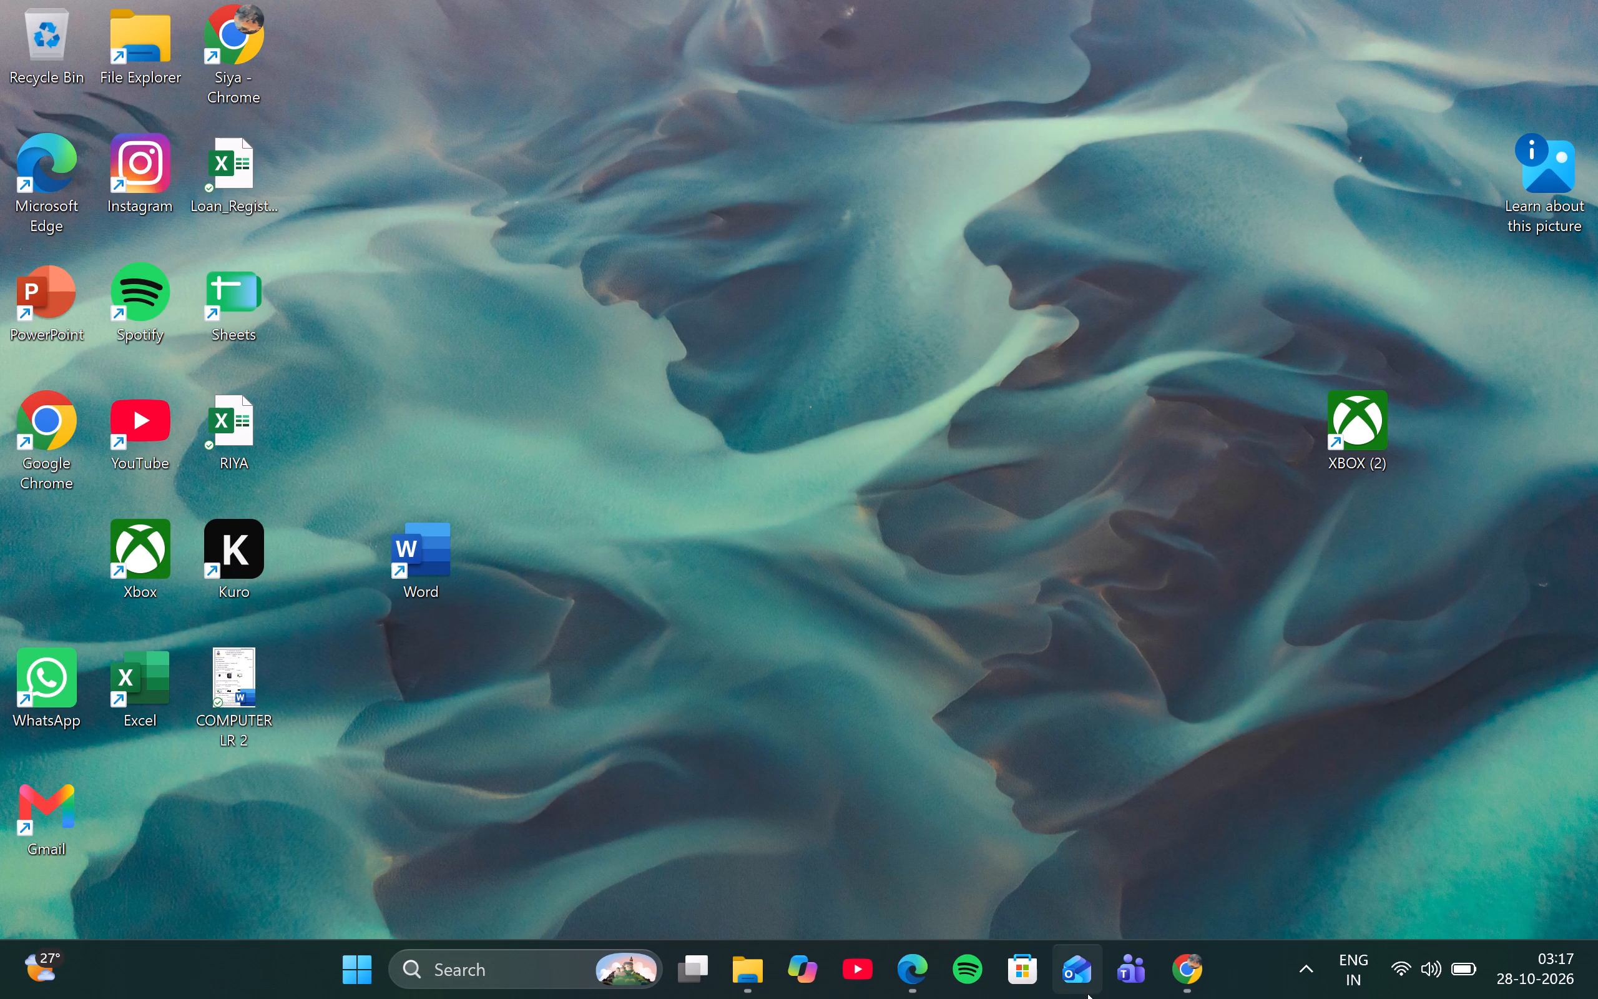
Start Excel from the desktop and reopen the recent workbook ALX-09 CREDIT.
{"action": "double_click", "coordinate": [154, 654]}
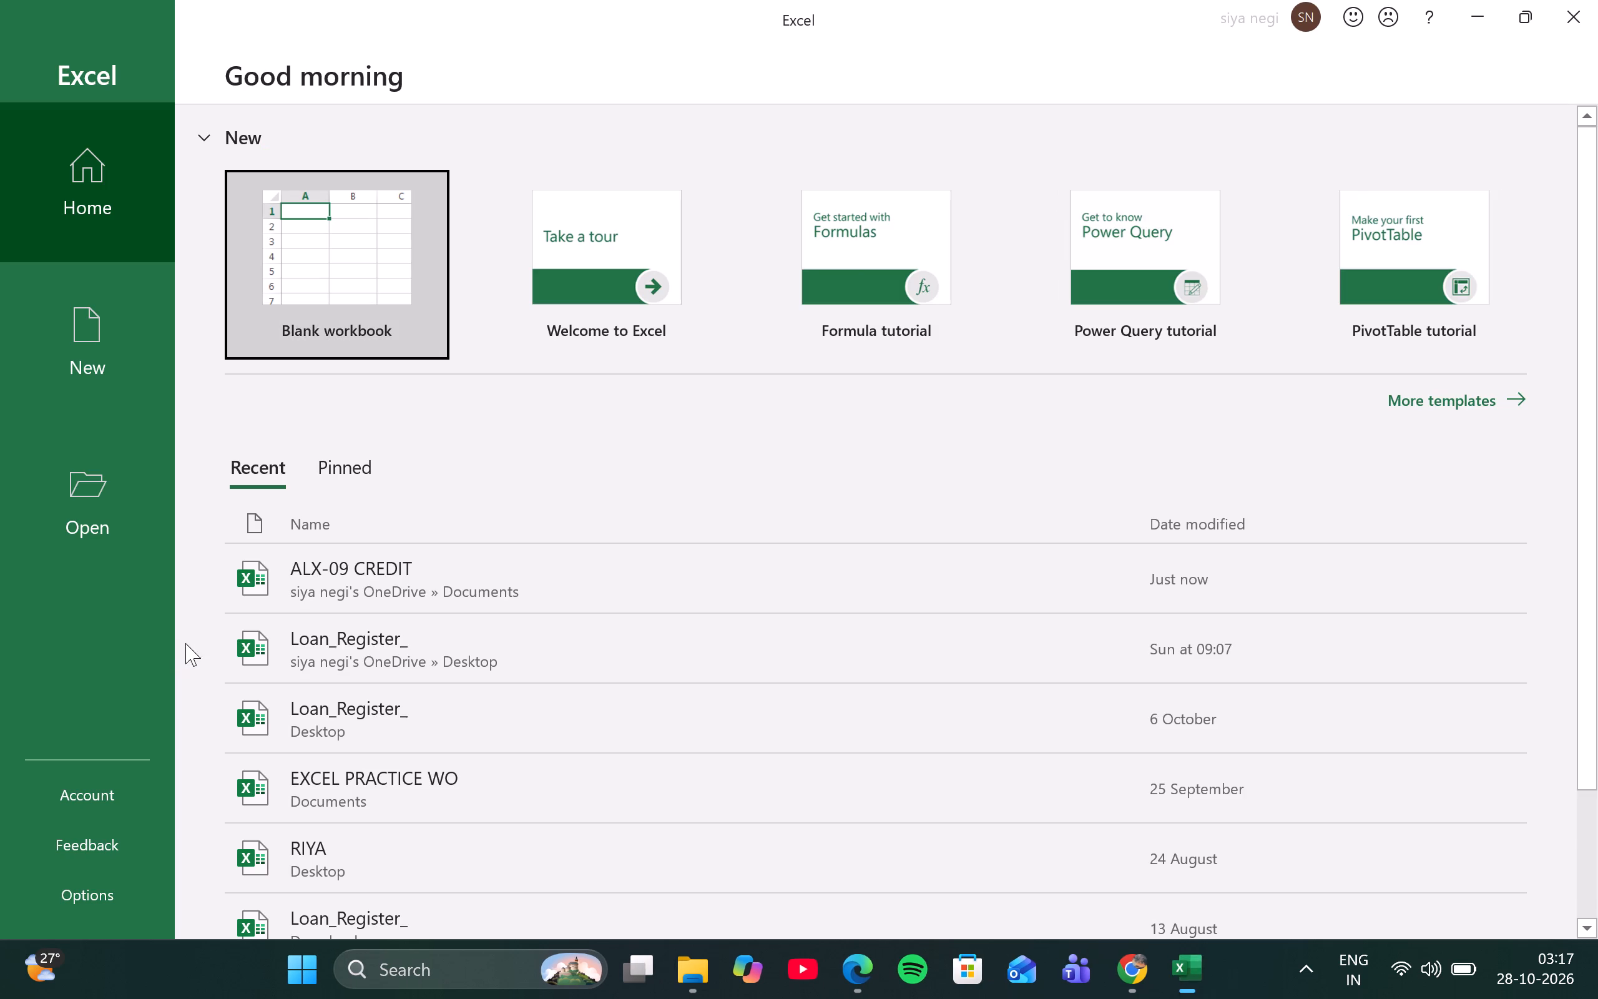
{"action": "left_click", "coordinate": [301, 577]}
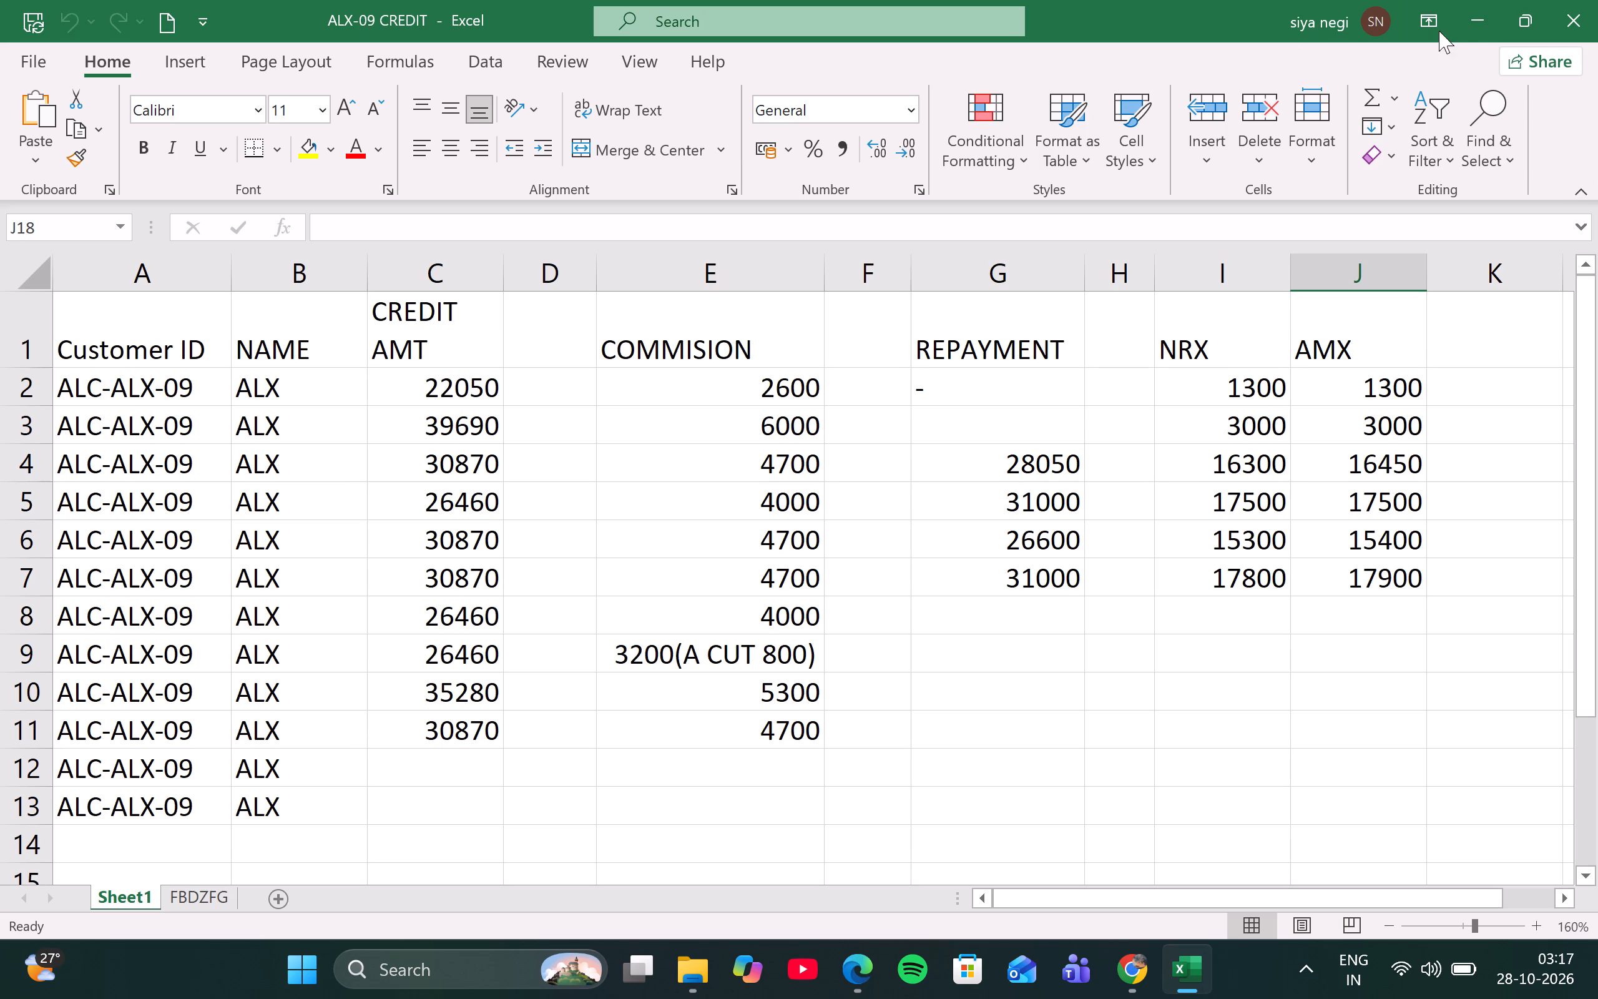
{"action": "left_click", "coordinate": [1521, 67]}
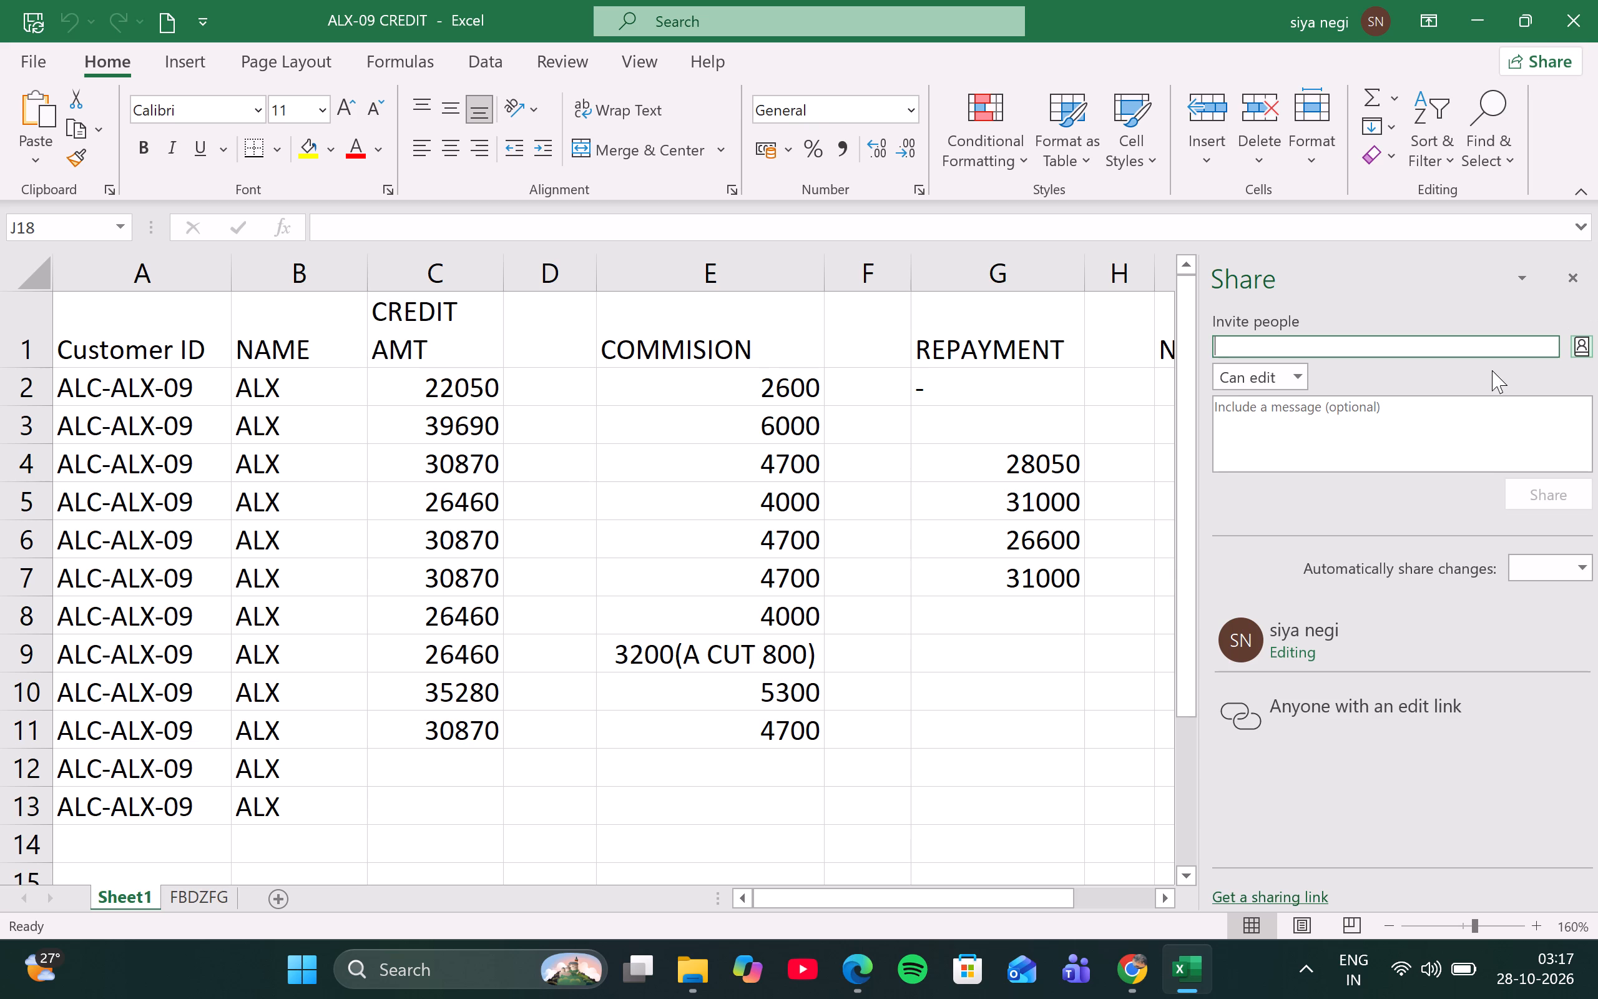
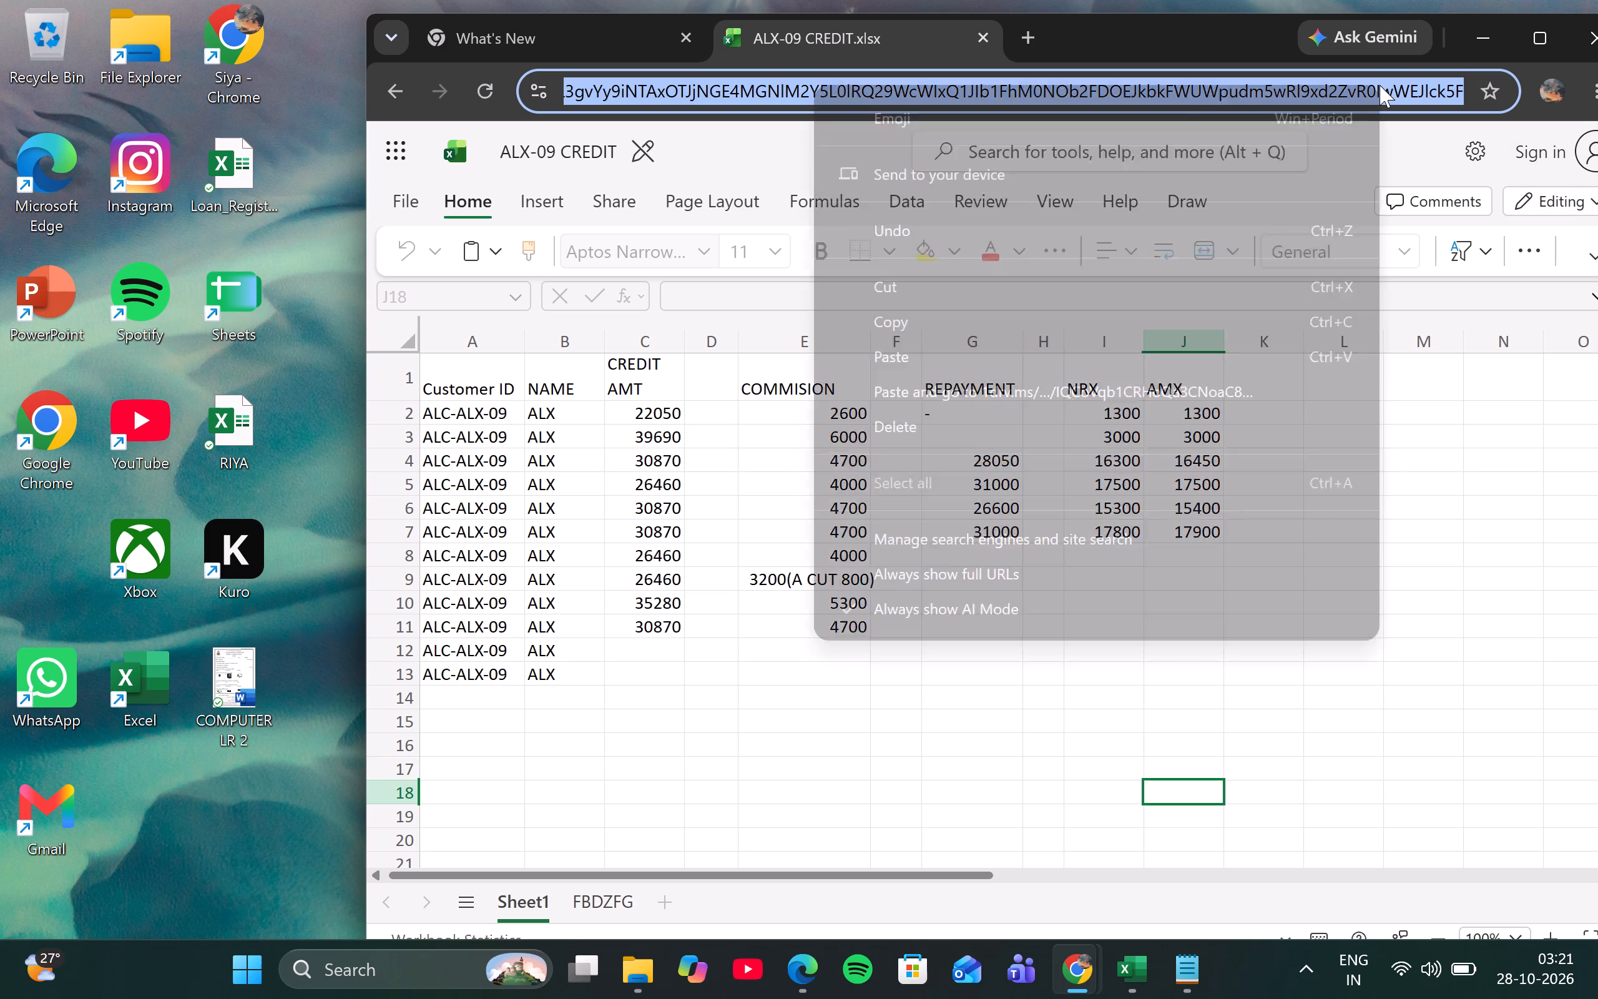
{"action": "left_click", "coordinate": [971, 310]}
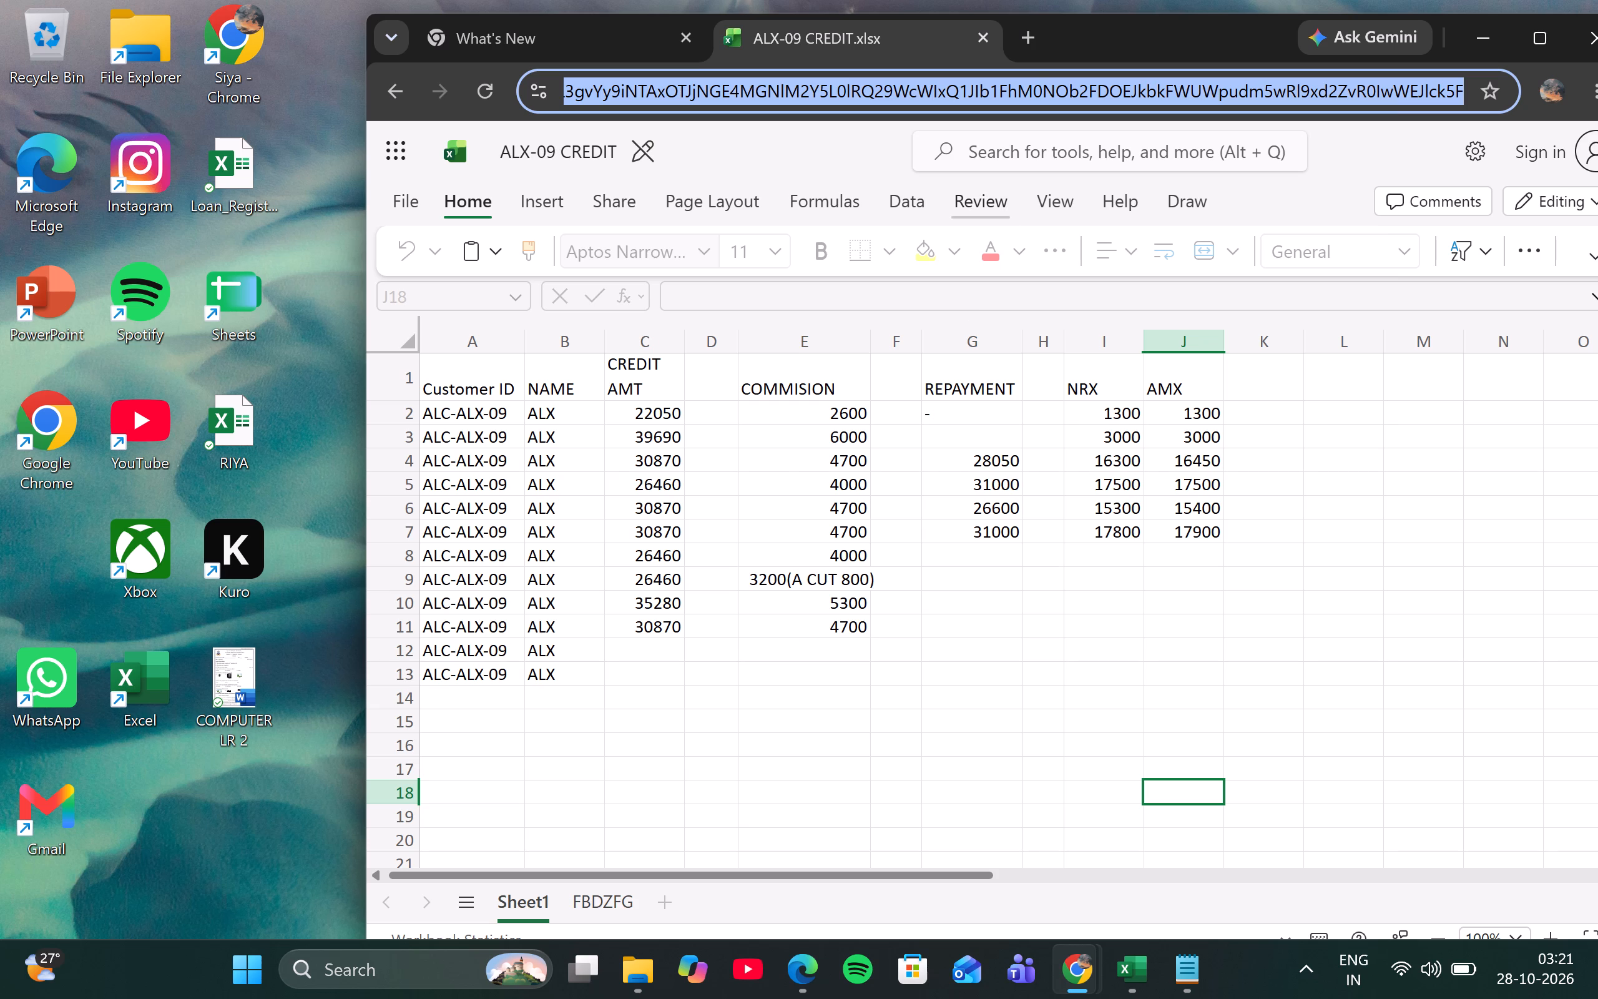
{"action": "right_click", "coordinate": [1033, 81]}
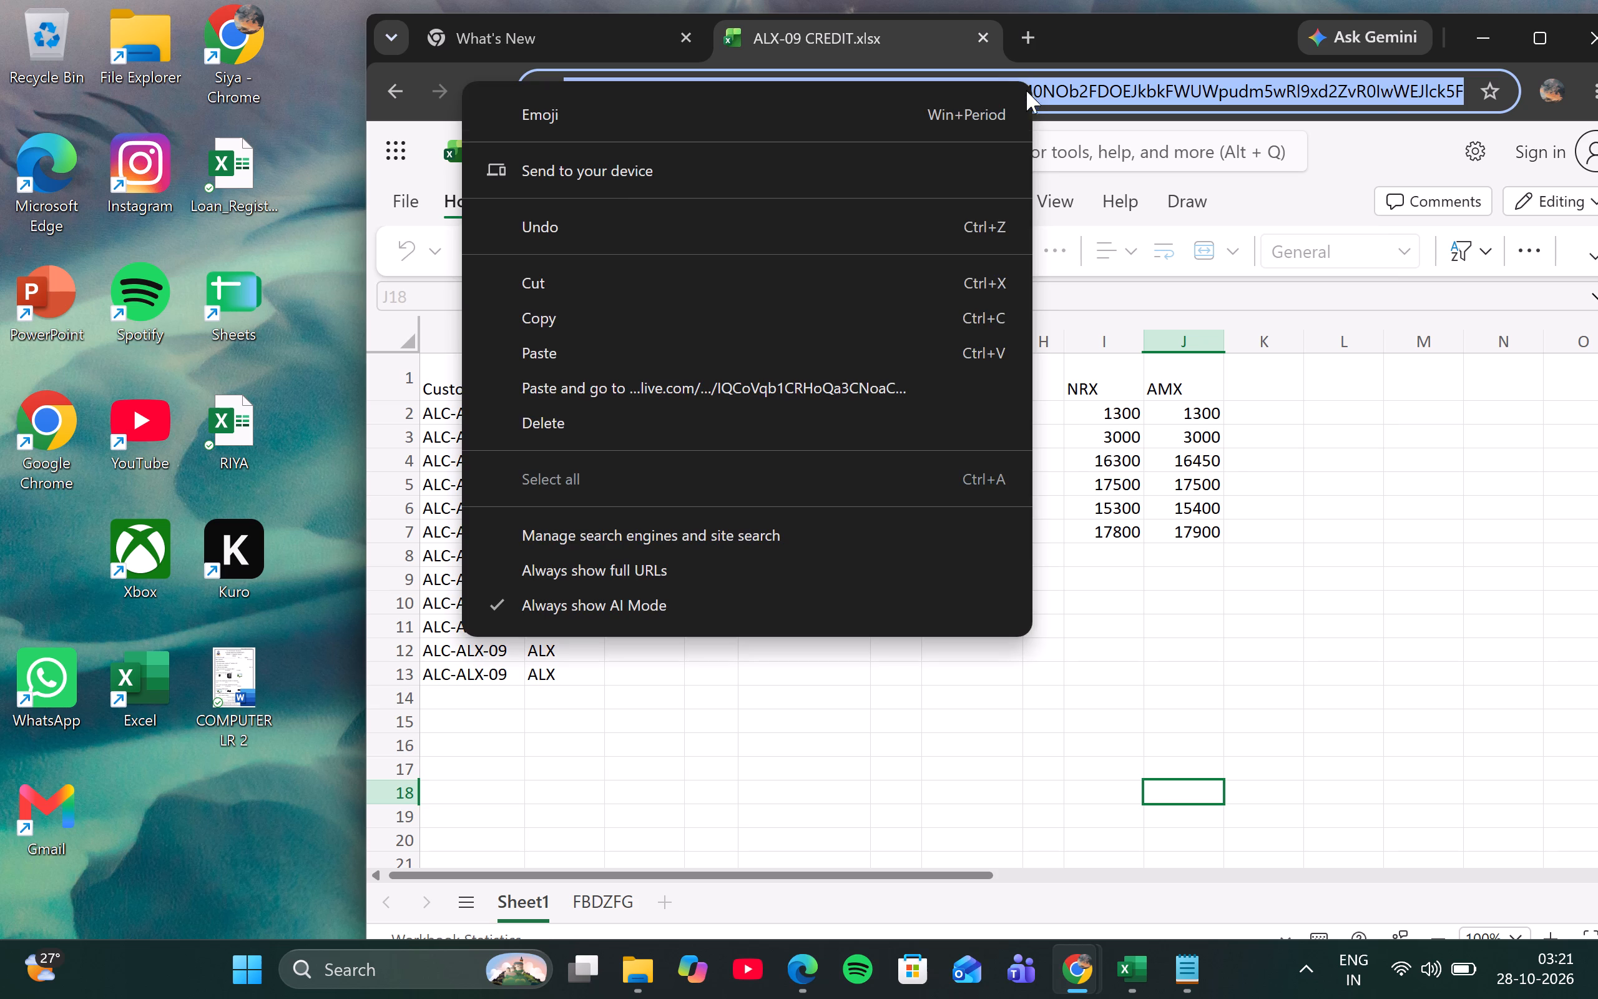
{"action": "right_click", "coordinate": [747, 312]}
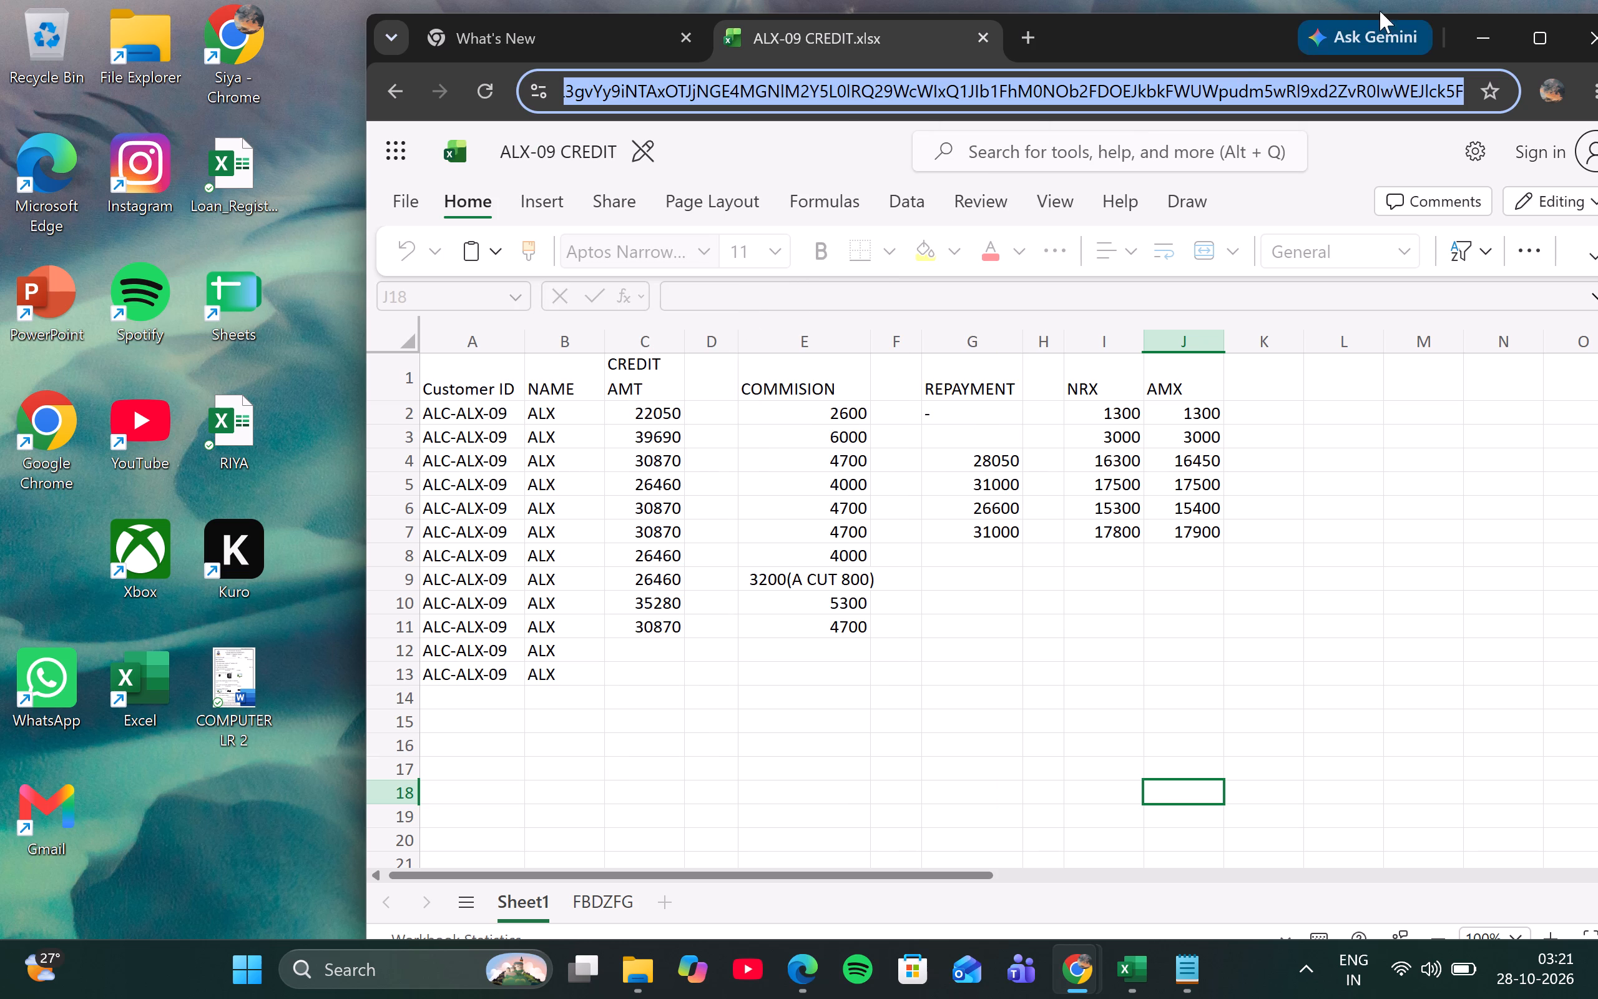
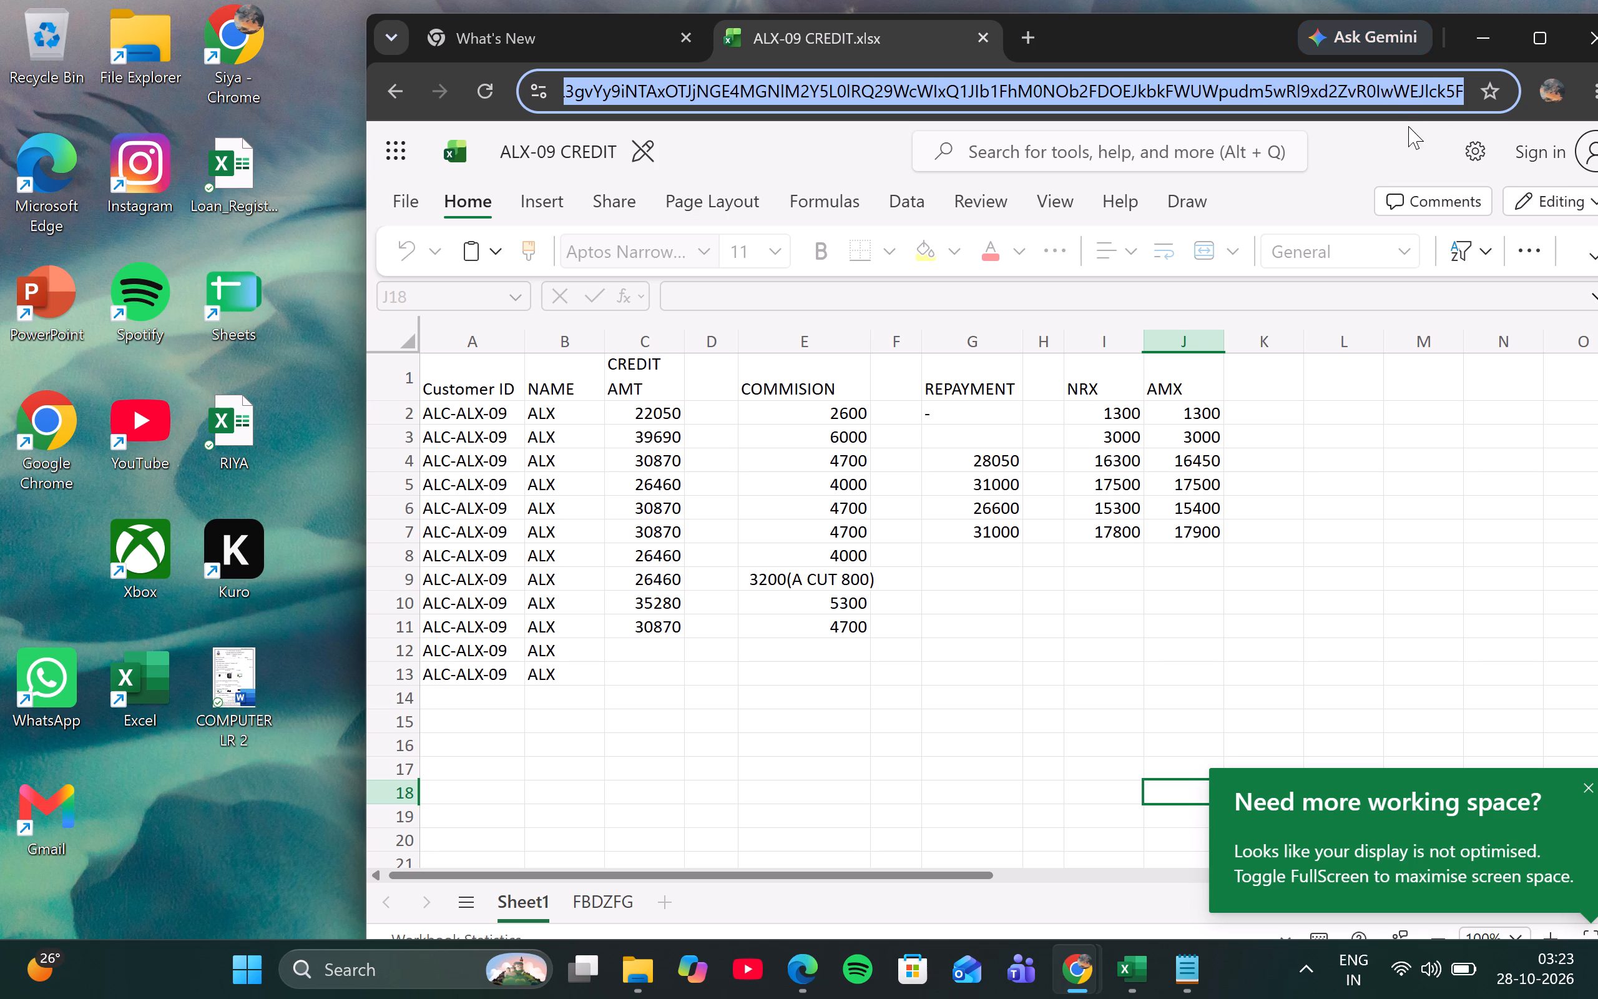
Copy the selected web address of the online ALX-09 CREDIT workbook again and minimise Chrome.
{"action": "right_click", "coordinate": [1392, 88]}
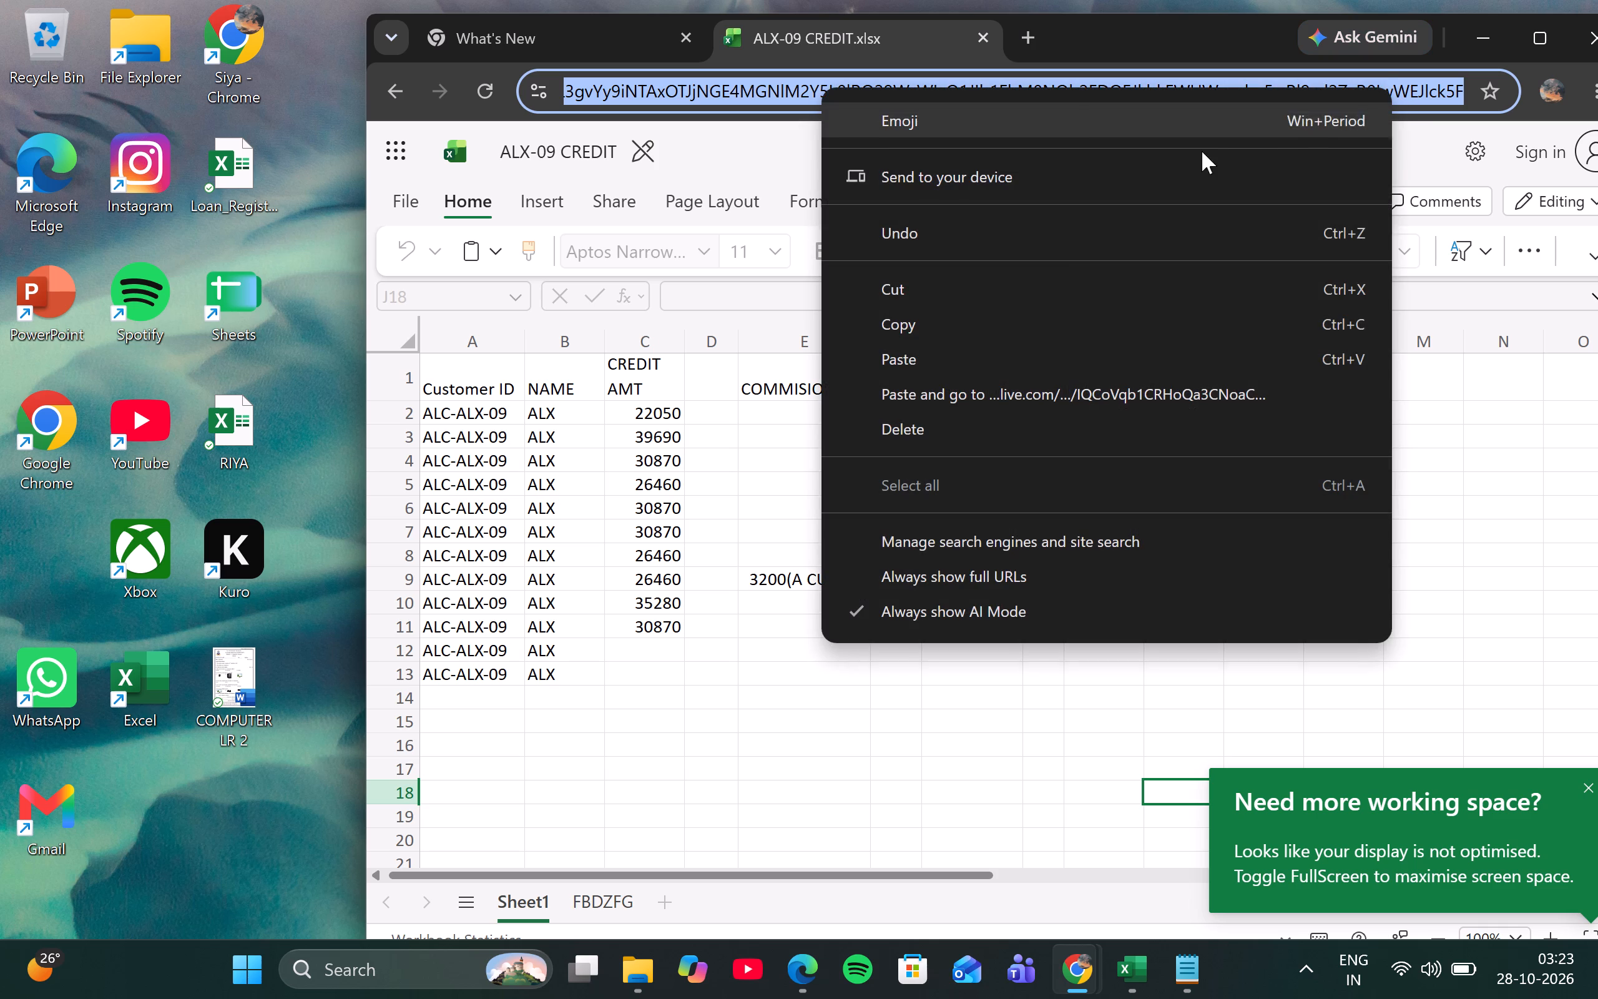
{"action": "left_click", "coordinate": [990, 321]}
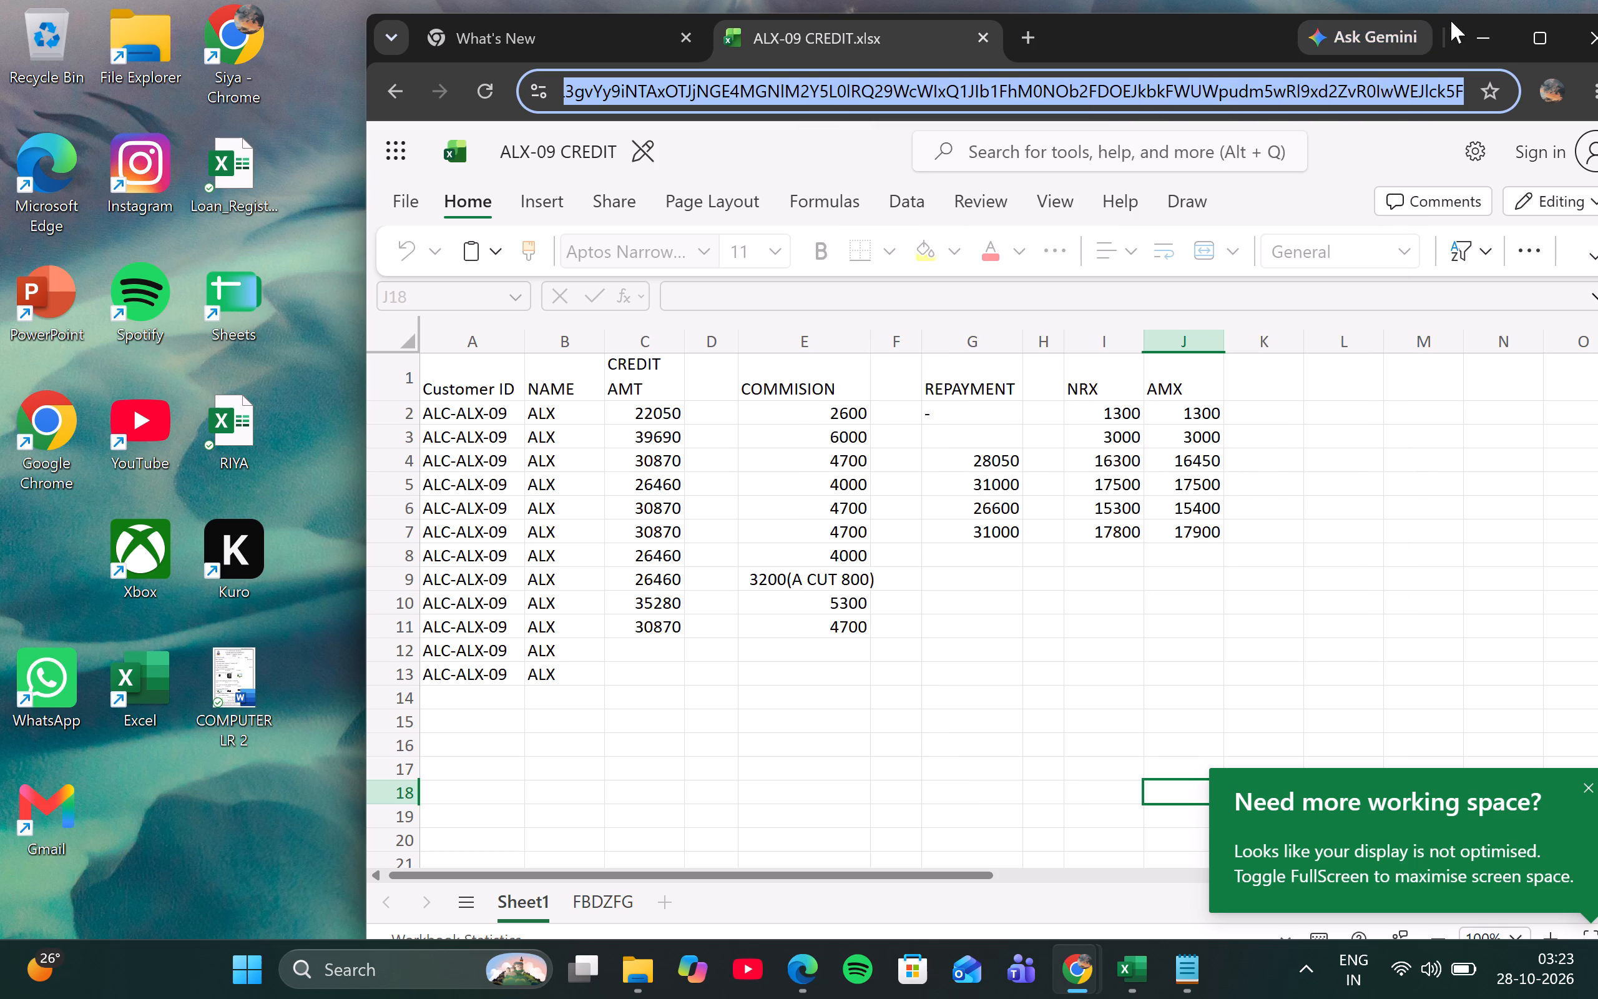
{"action": "left_click", "coordinate": [1469, 31]}
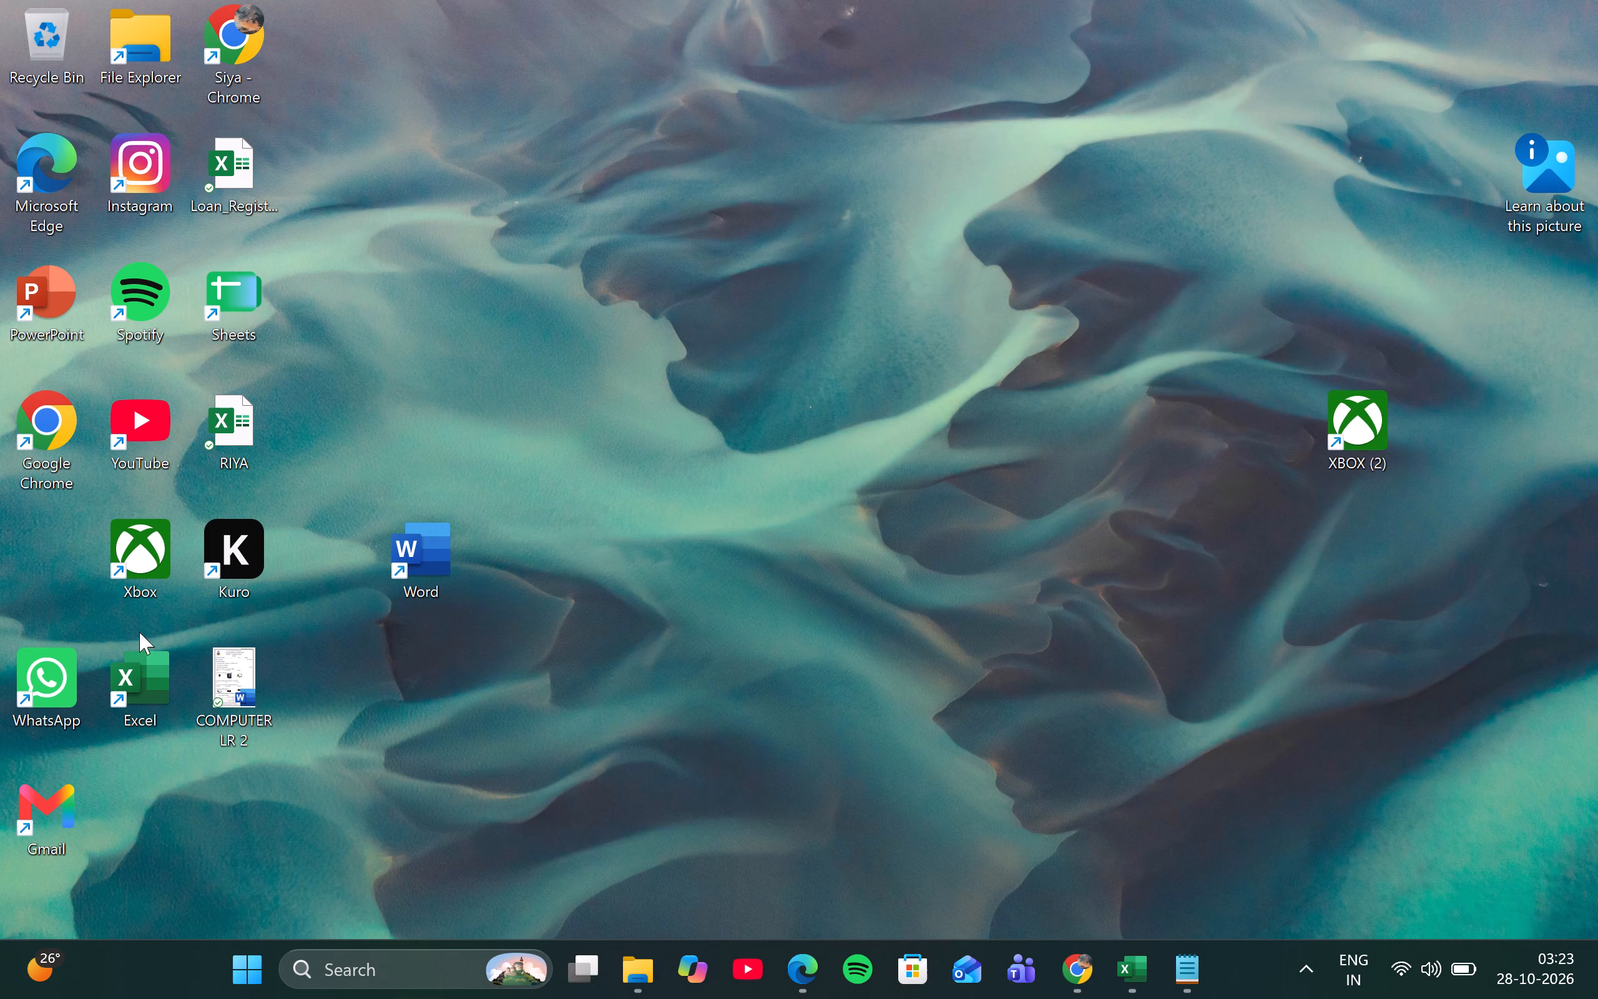
{"action": "left_click", "coordinate": [269, 968]}
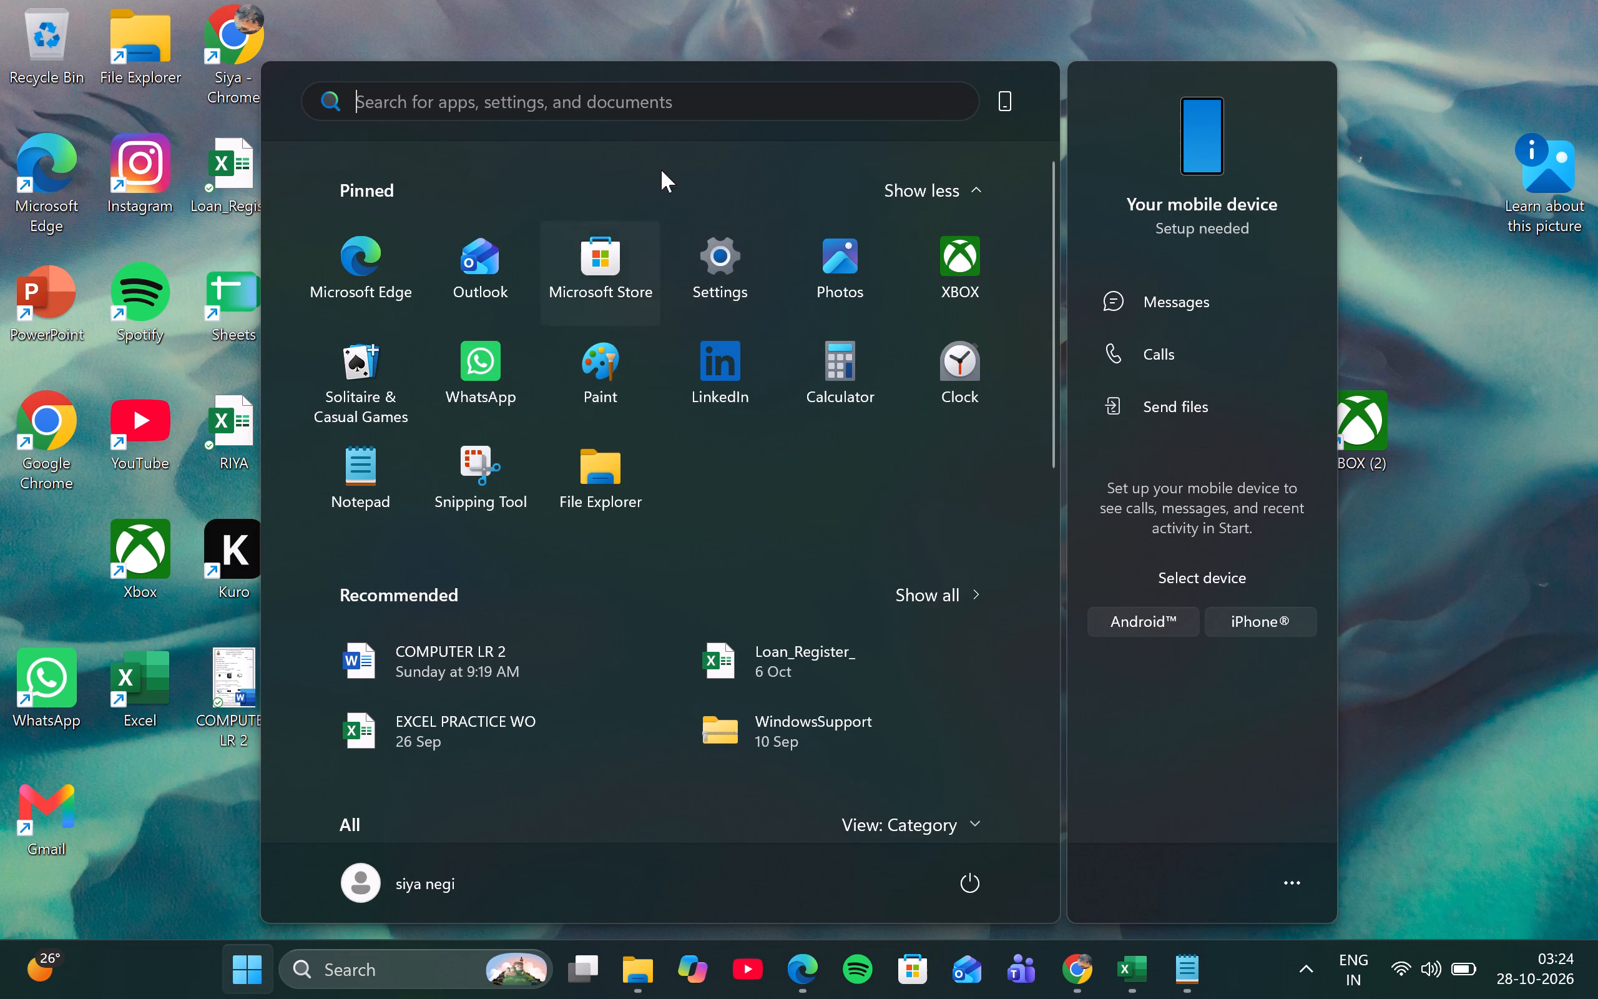
{"action": "double_click", "coordinate": [352, 455]}
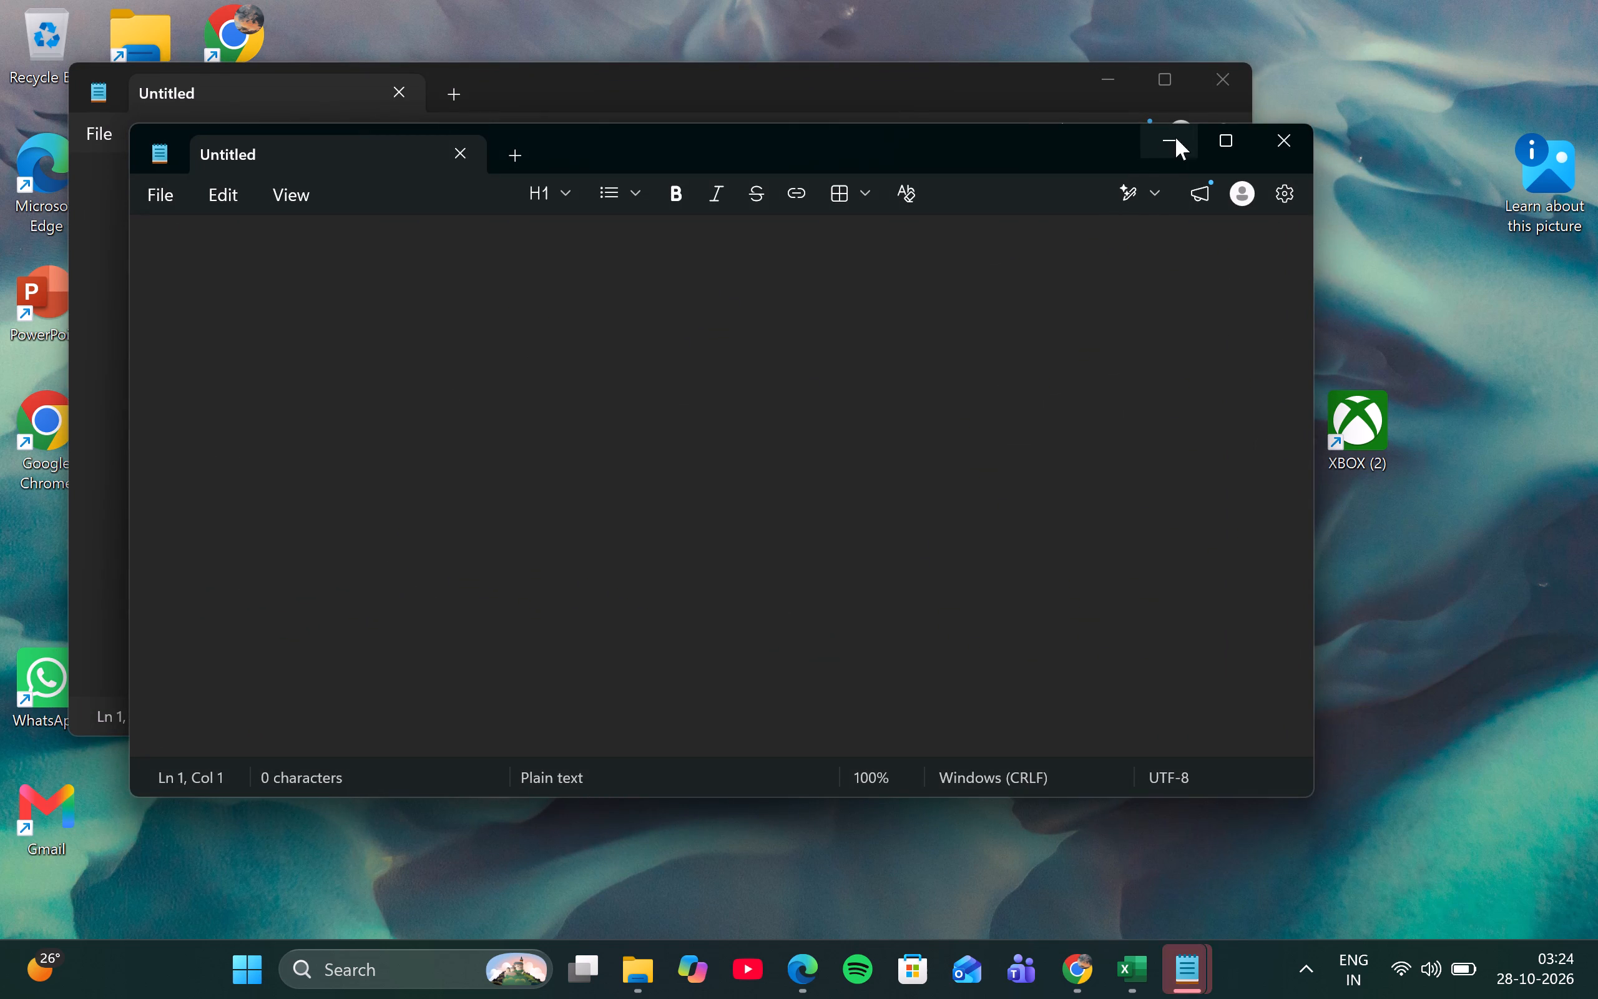
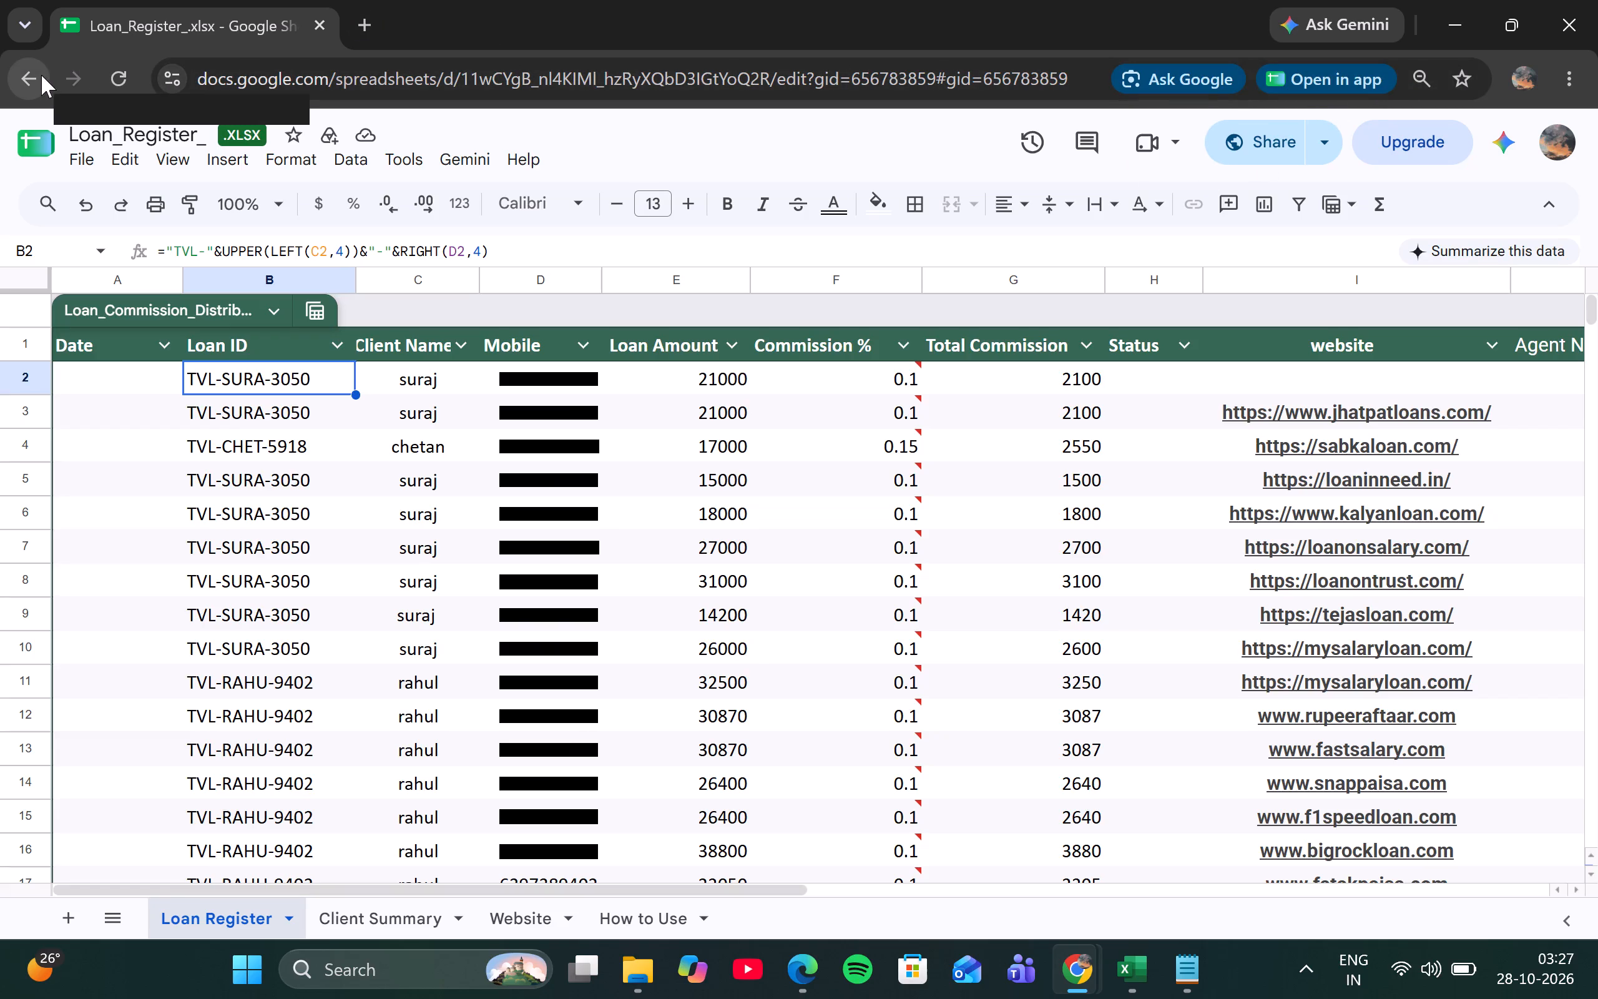
{"action": "left_click", "coordinate": [345, 26]}
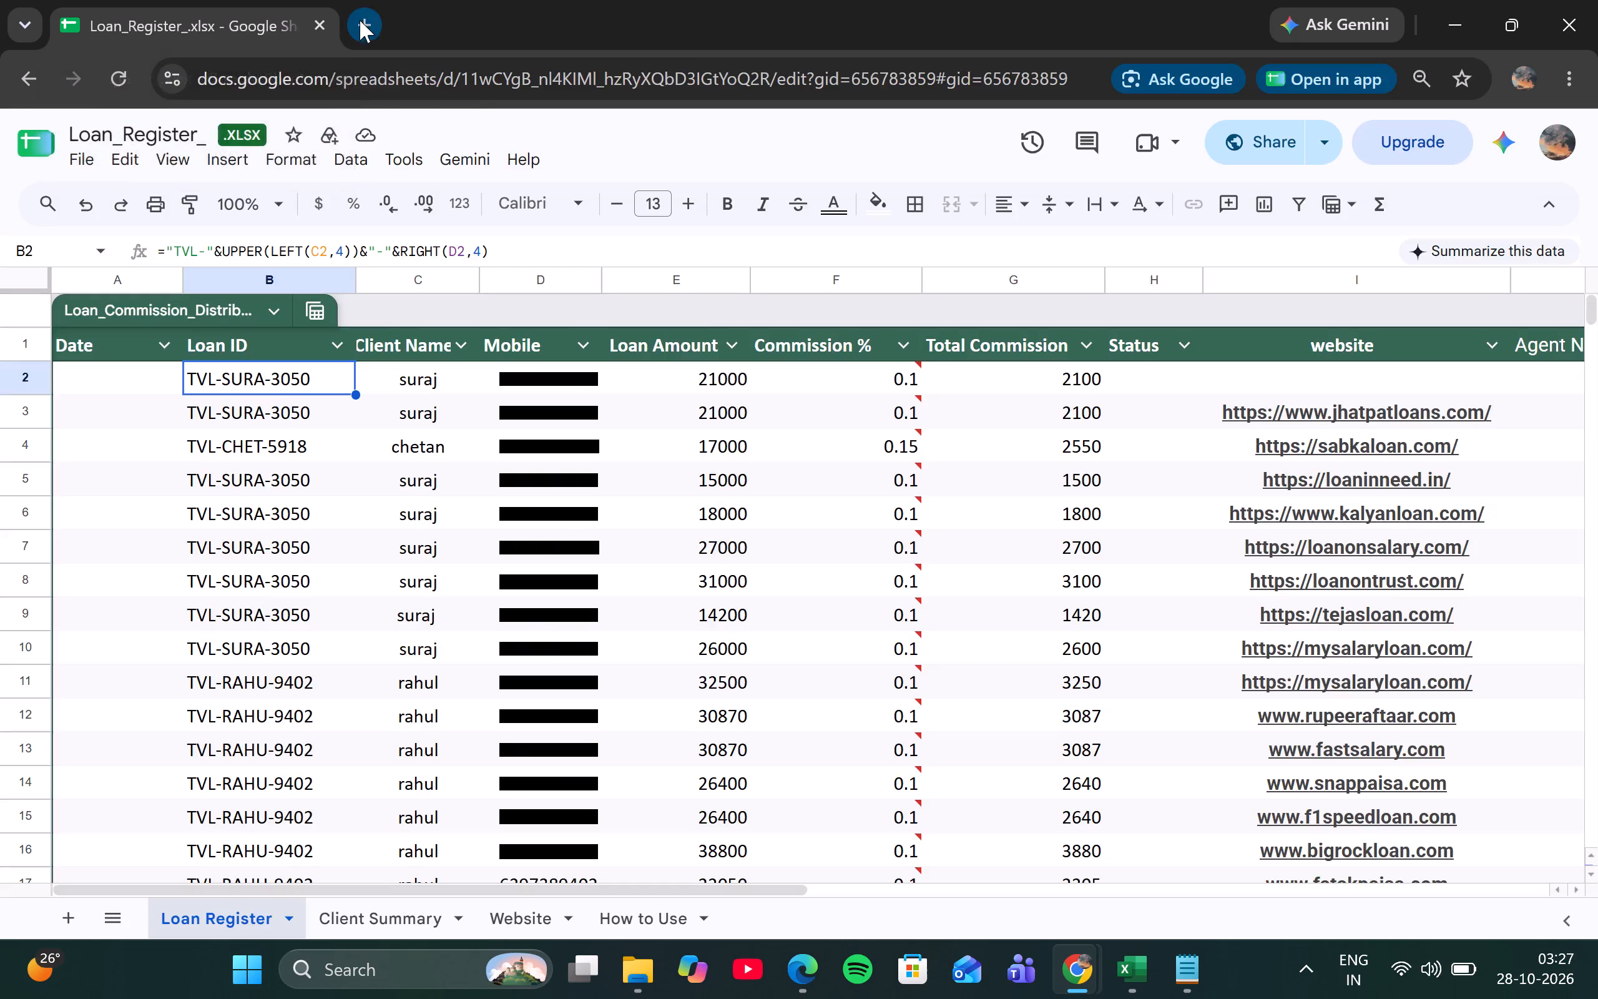
{"action": "left_click", "coordinate": [361, 21]}
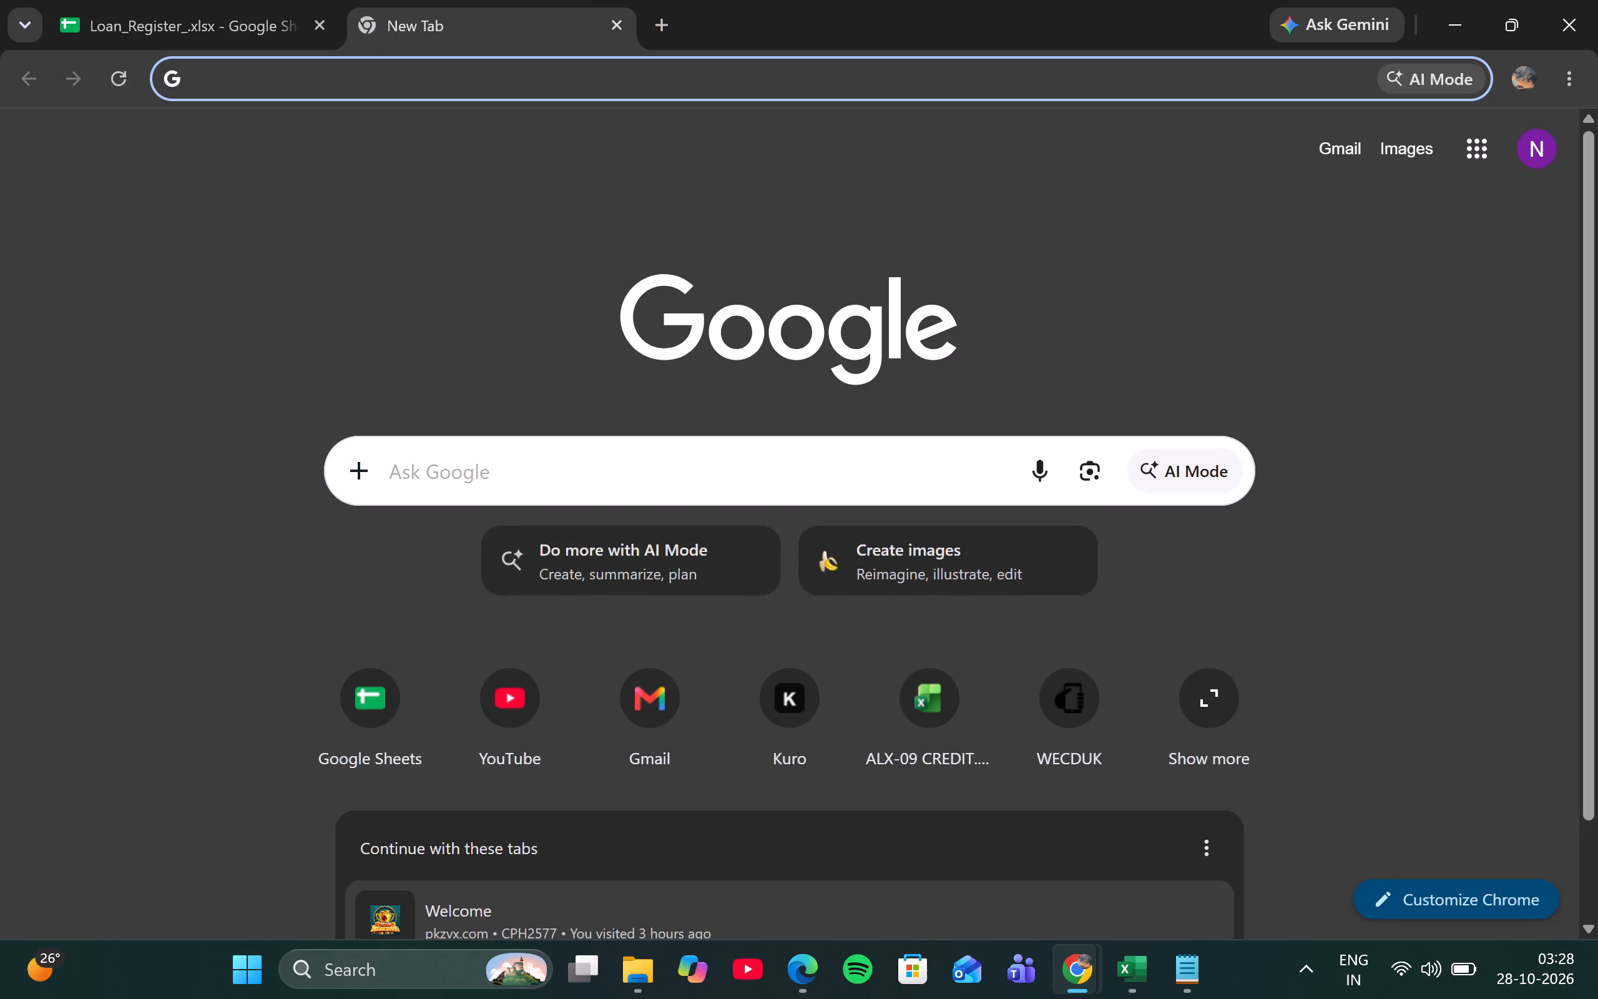
{"action": "right_click", "coordinate": [432, 88]}
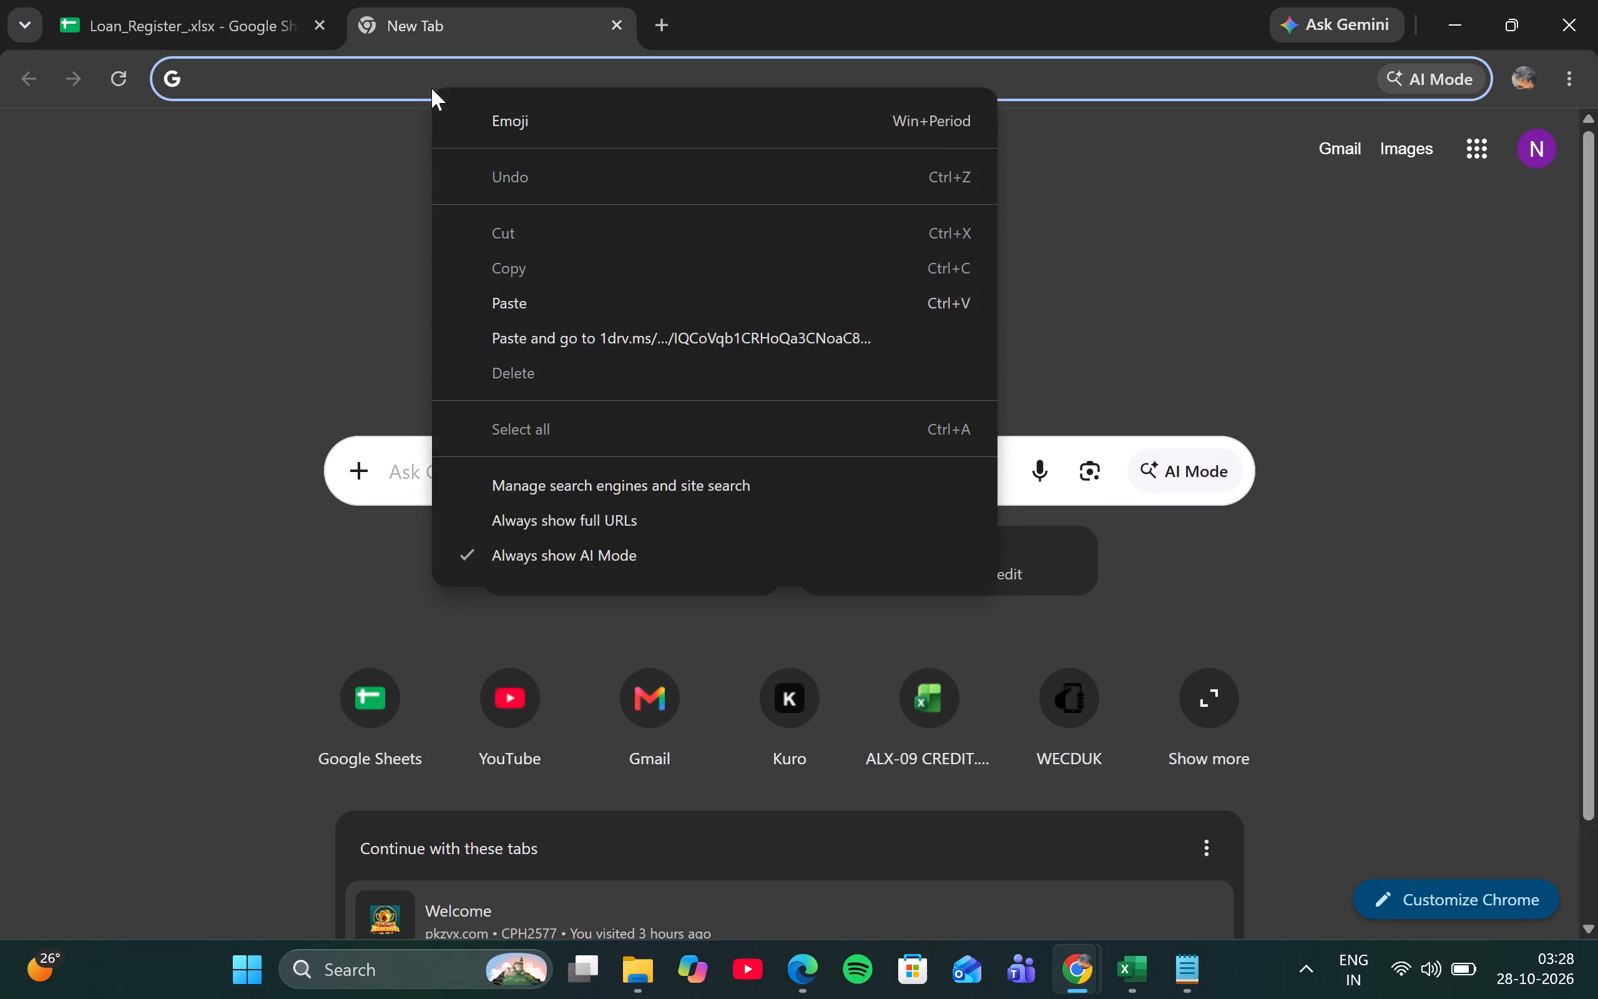
{"action": "left_click", "coordinate": [520, 305]}
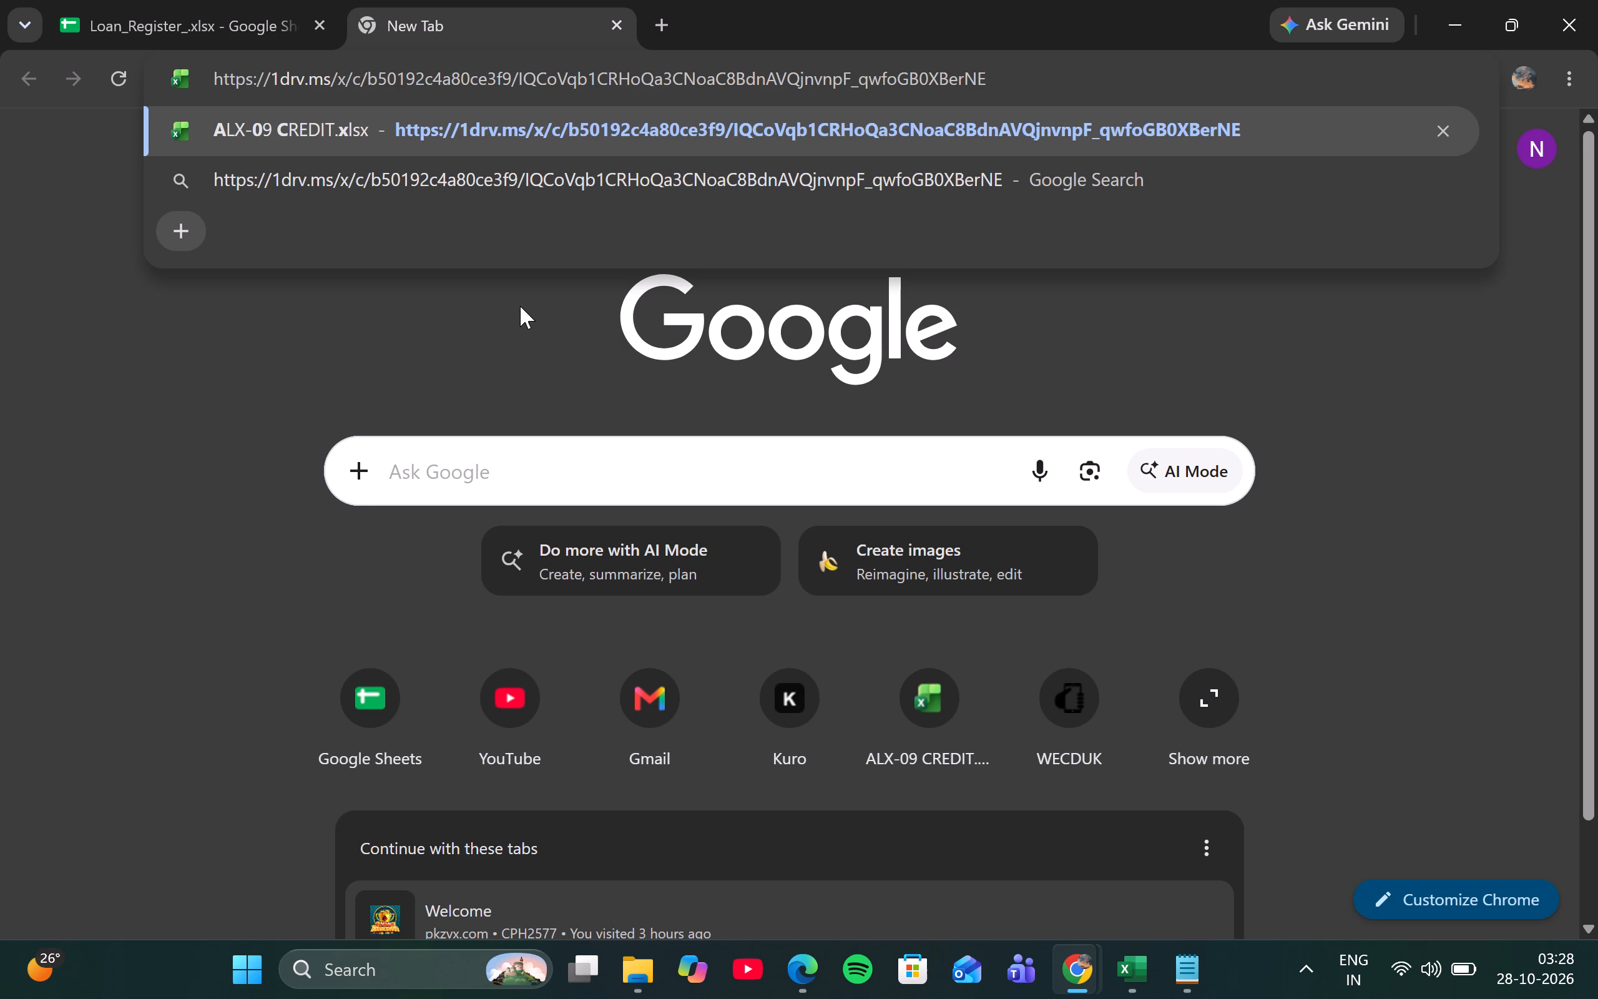
{"action": "key", "text": "Return"}
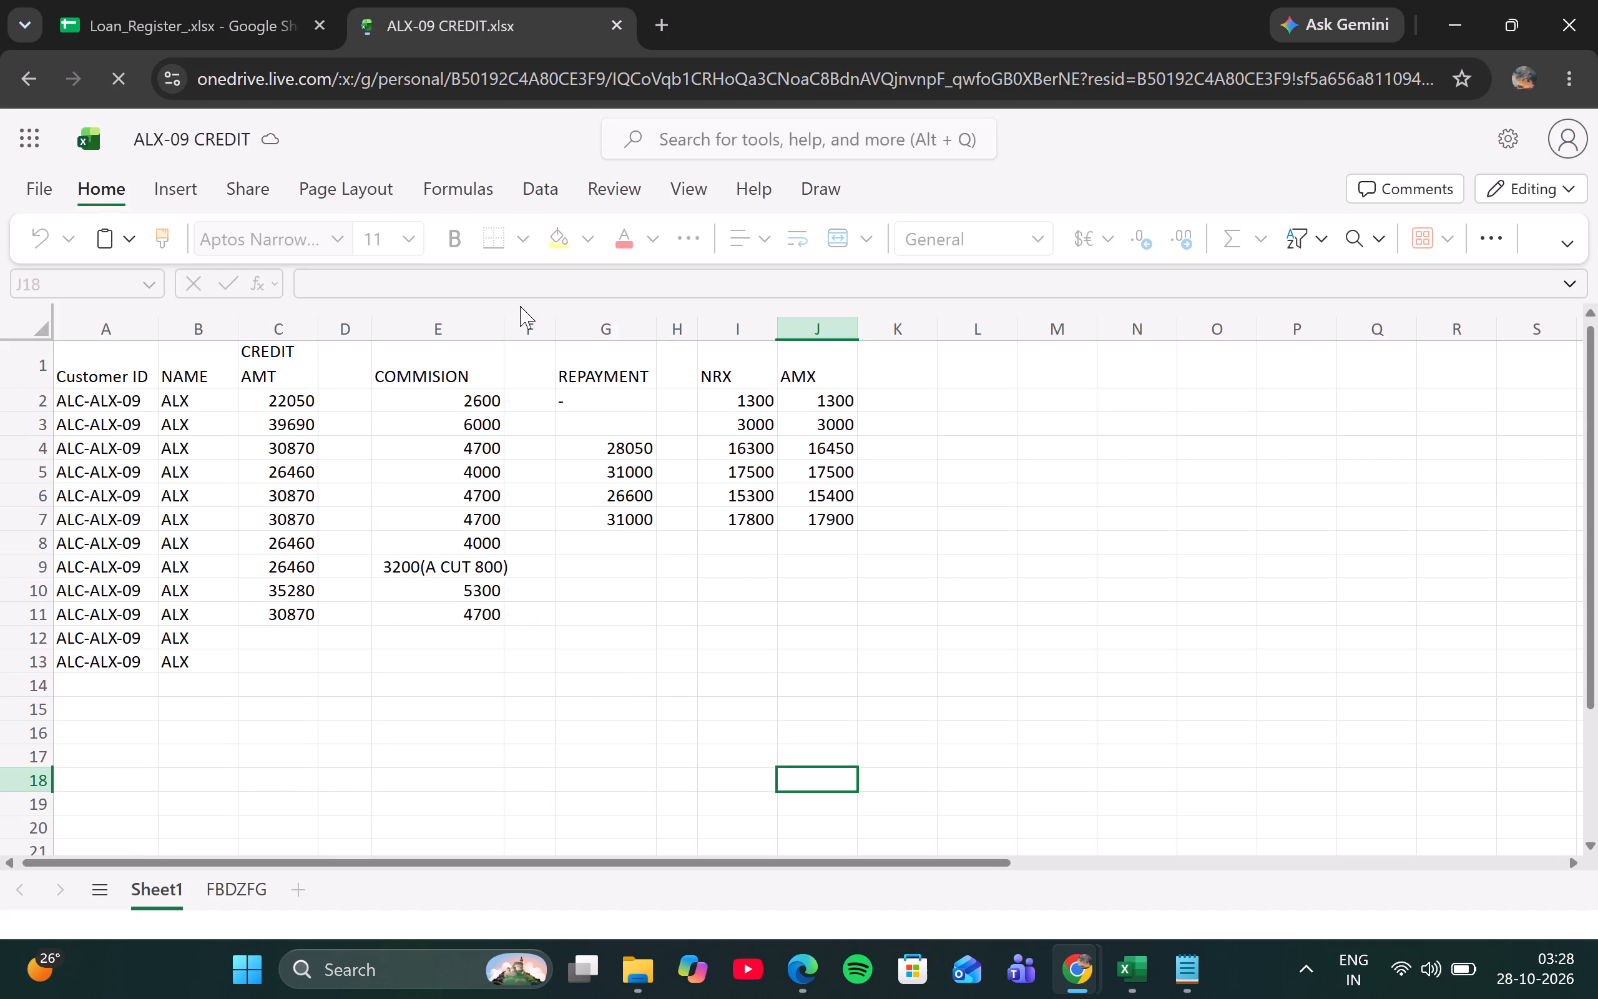
Close the ALX-09 CREDIT tab and the Loan_Register_ tab in Chrome.
{"action": "left_click", "coordinate": [615, 24]}
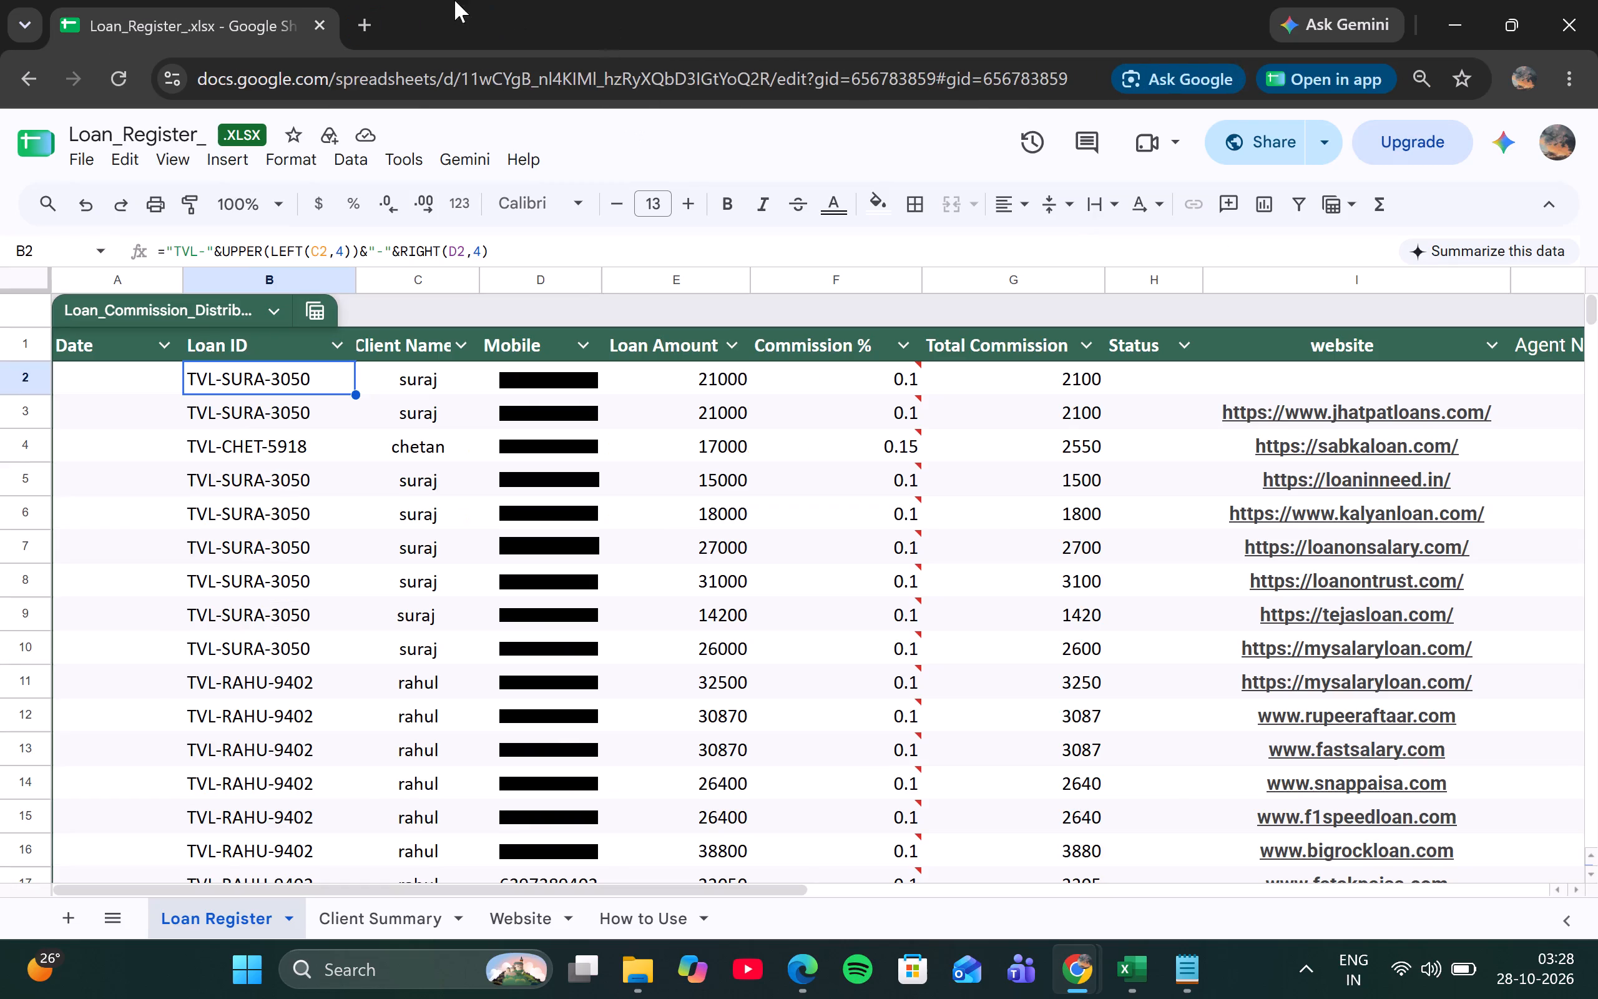
{"action": "left_click", "coordinate": [311, 31]}
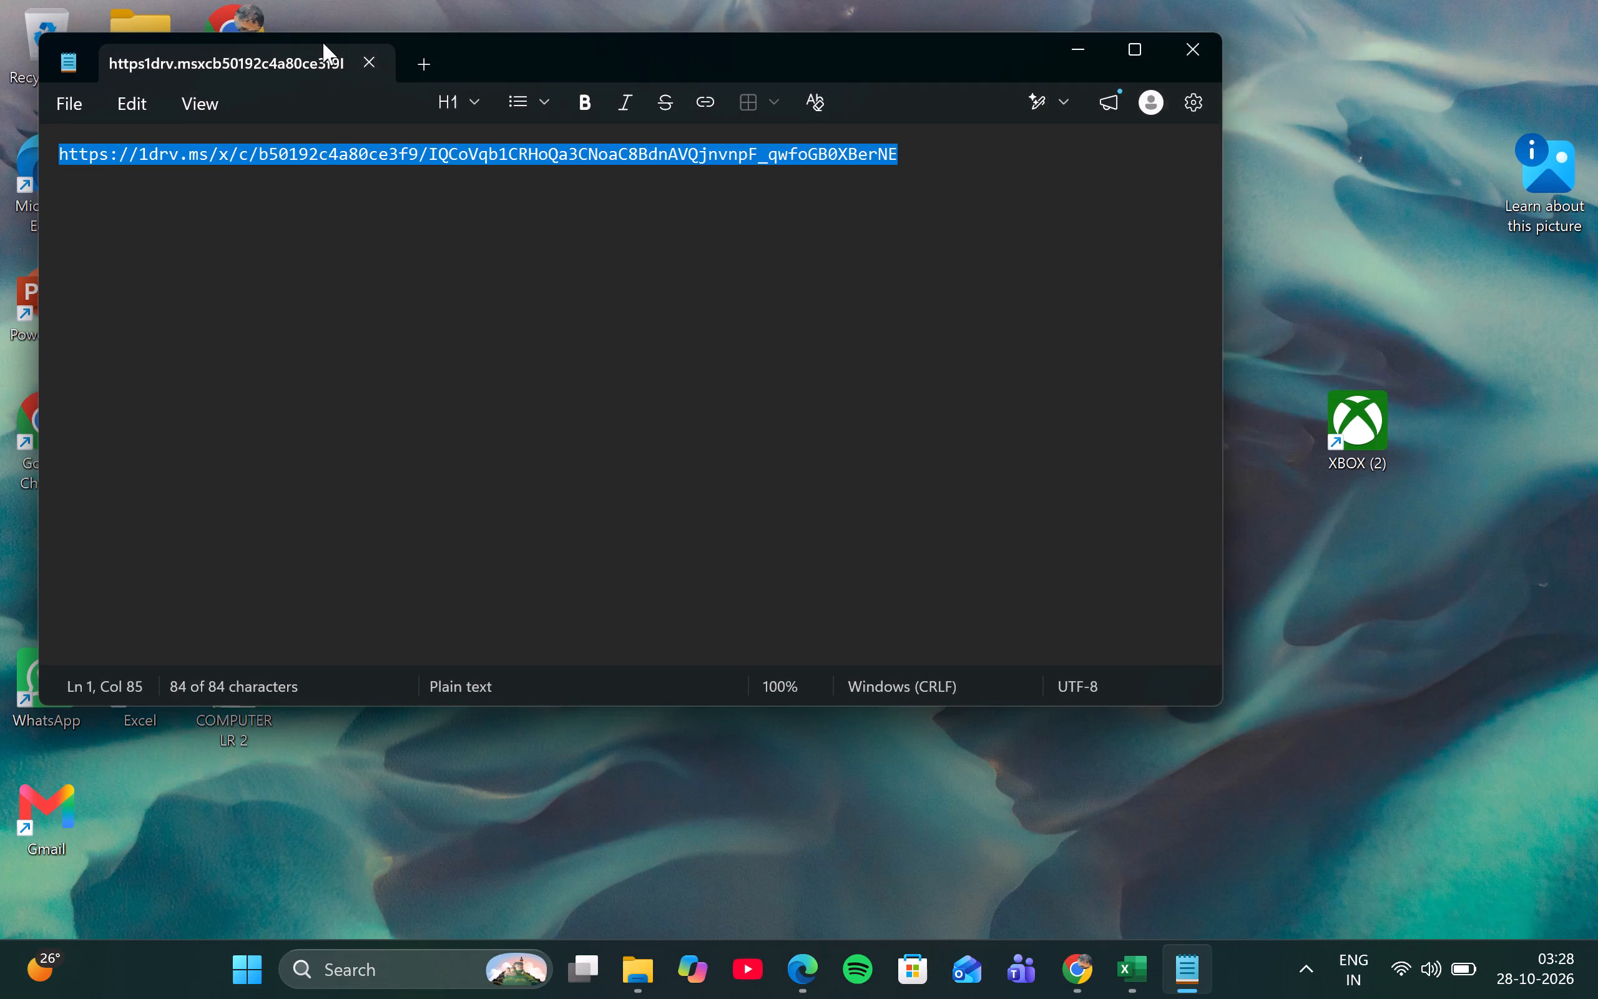
Copy the selected edit link in Notepad once more and close Notepad.
{"action": "right_click", "coordinate": [849, 147]}
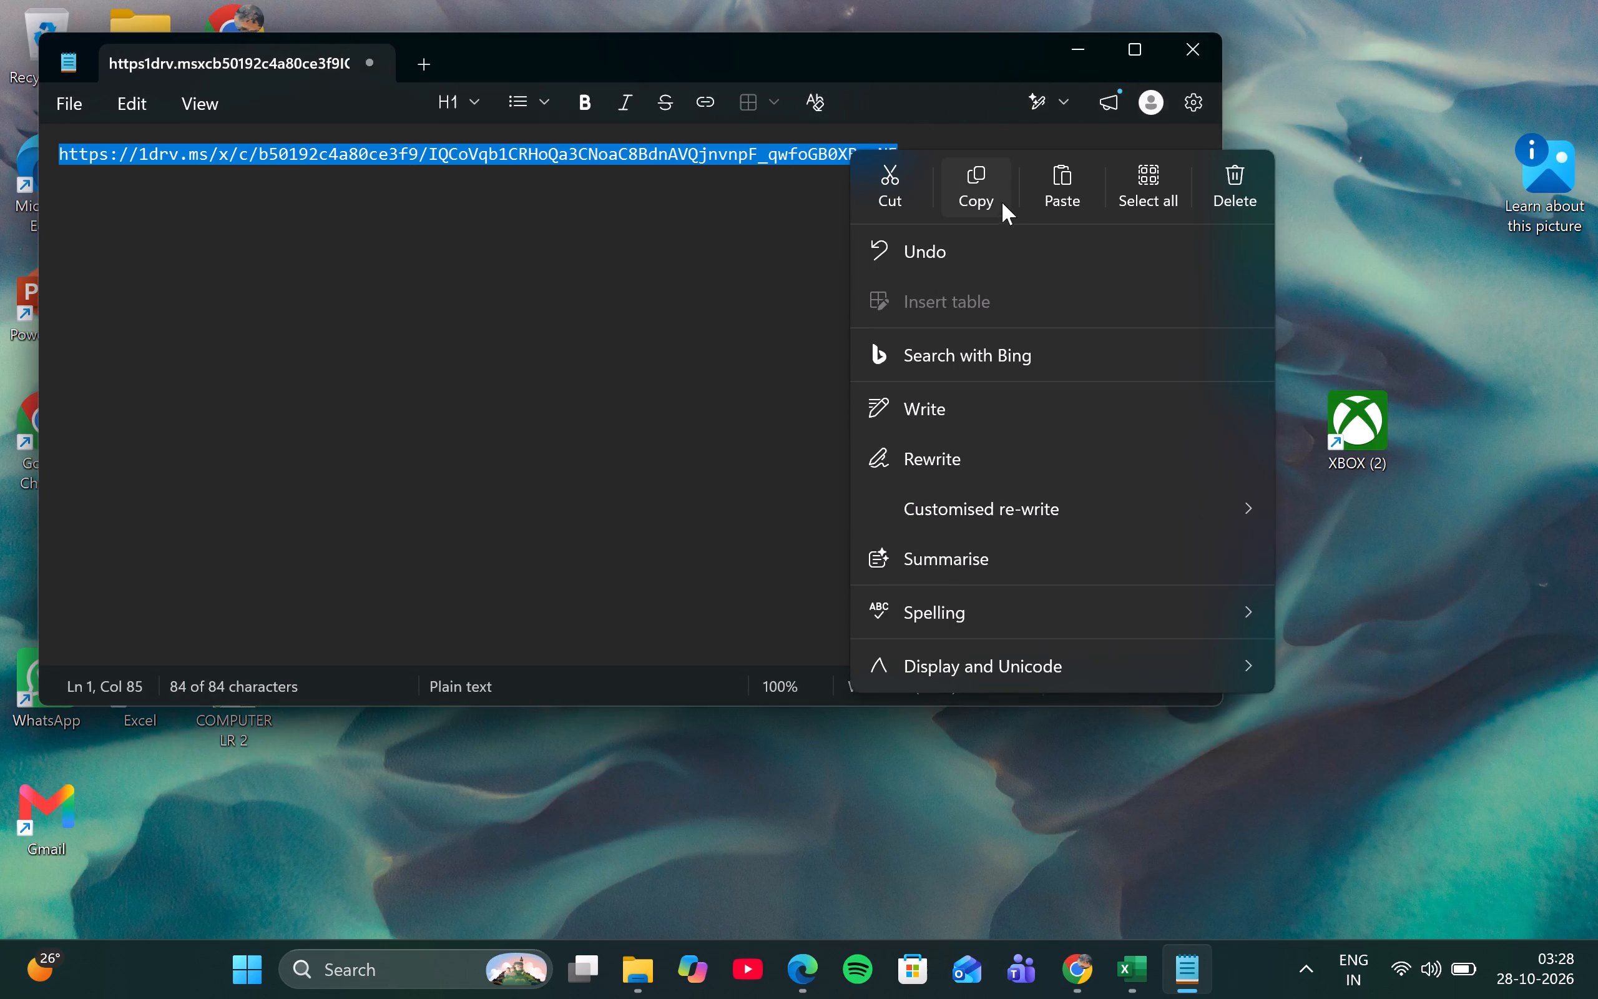
{"action": "left_click", "coordinate": [1000, 200]}
{"action": "left_click", "coordinate": [1204, 60]}
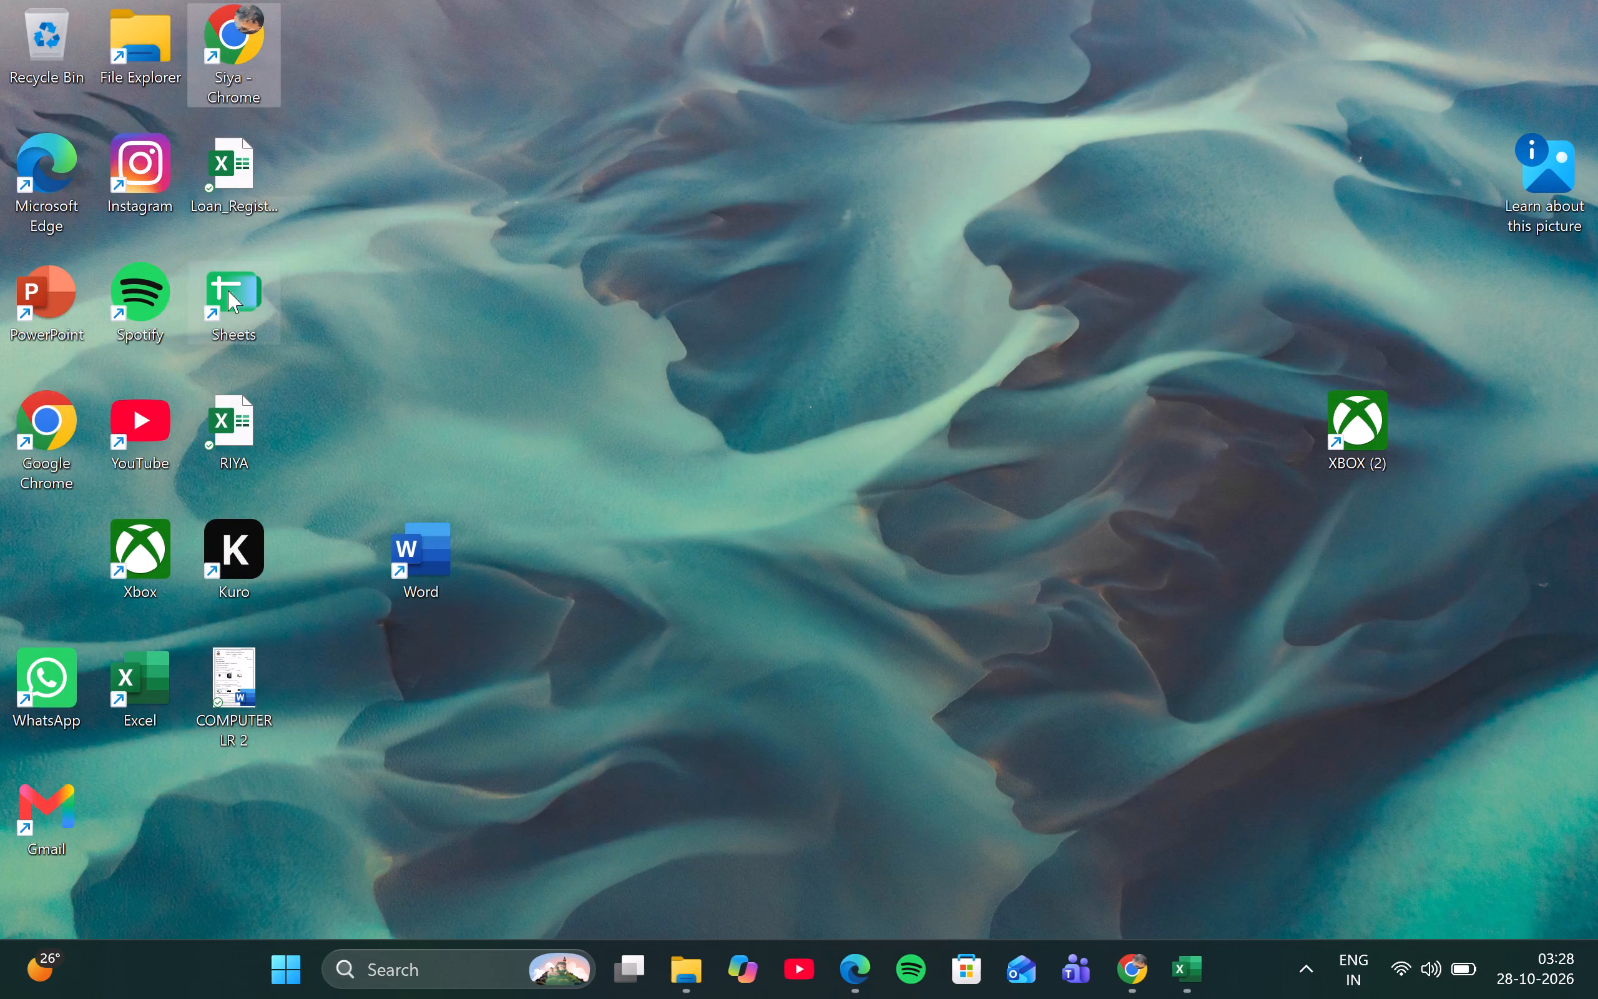
Launch Google Chrome from the desktop with the Siya profile and close the open ALX-09 CREDIT tab.
{"action": "left_click", "coordinate": [49, 400]}
{"action": "left_click_drag", "start_coordinate": [49, 402], "coordinate": [51, 408]}
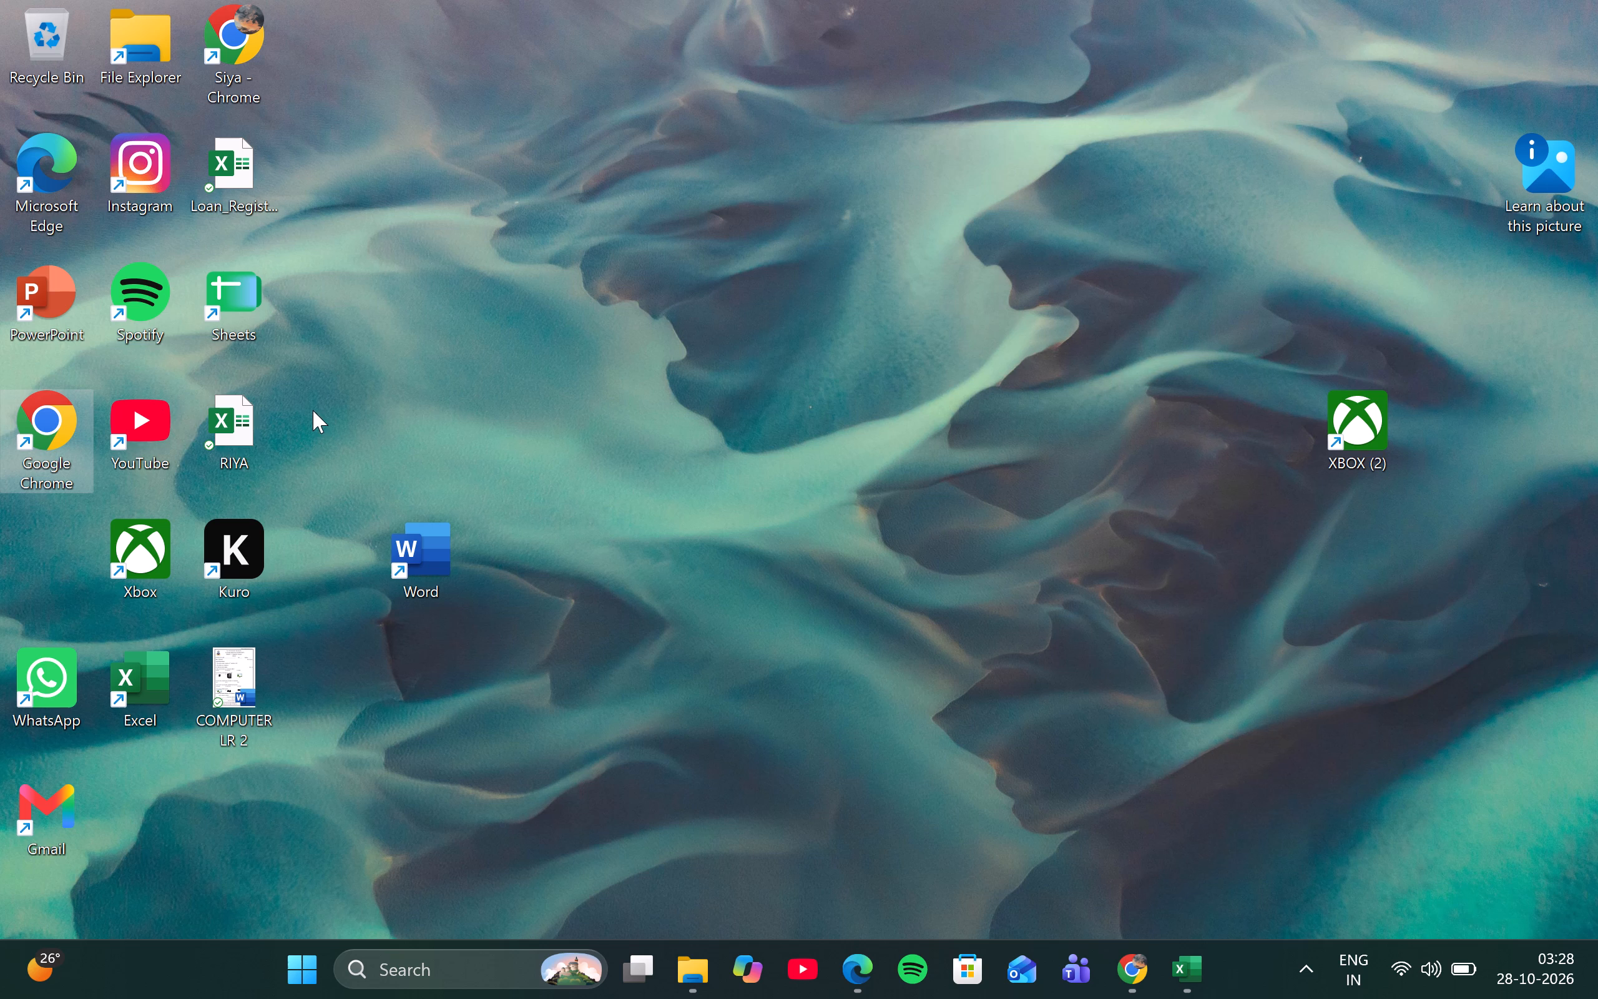
{"action": "left_click", "coordinate": [68, 408]}
{"action": "left_click_drag", "start_coordinate": [68, 409], "coordinate": [69, 416]}
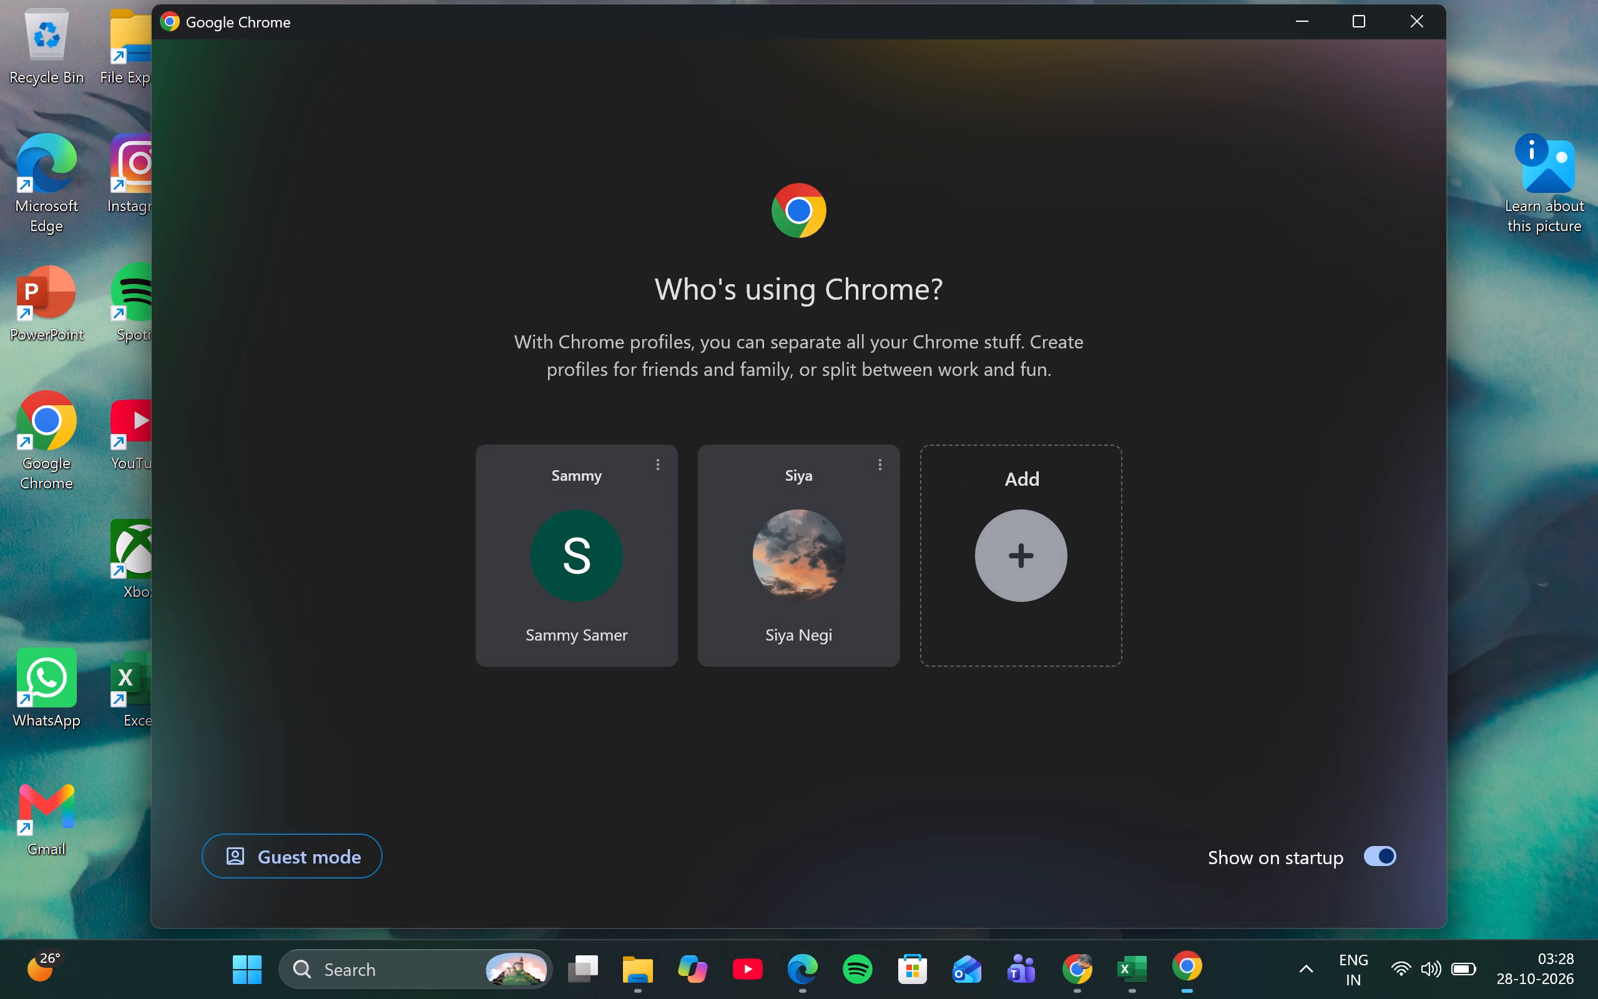
{"action": "left_click", "coordinate": [821, 554]}
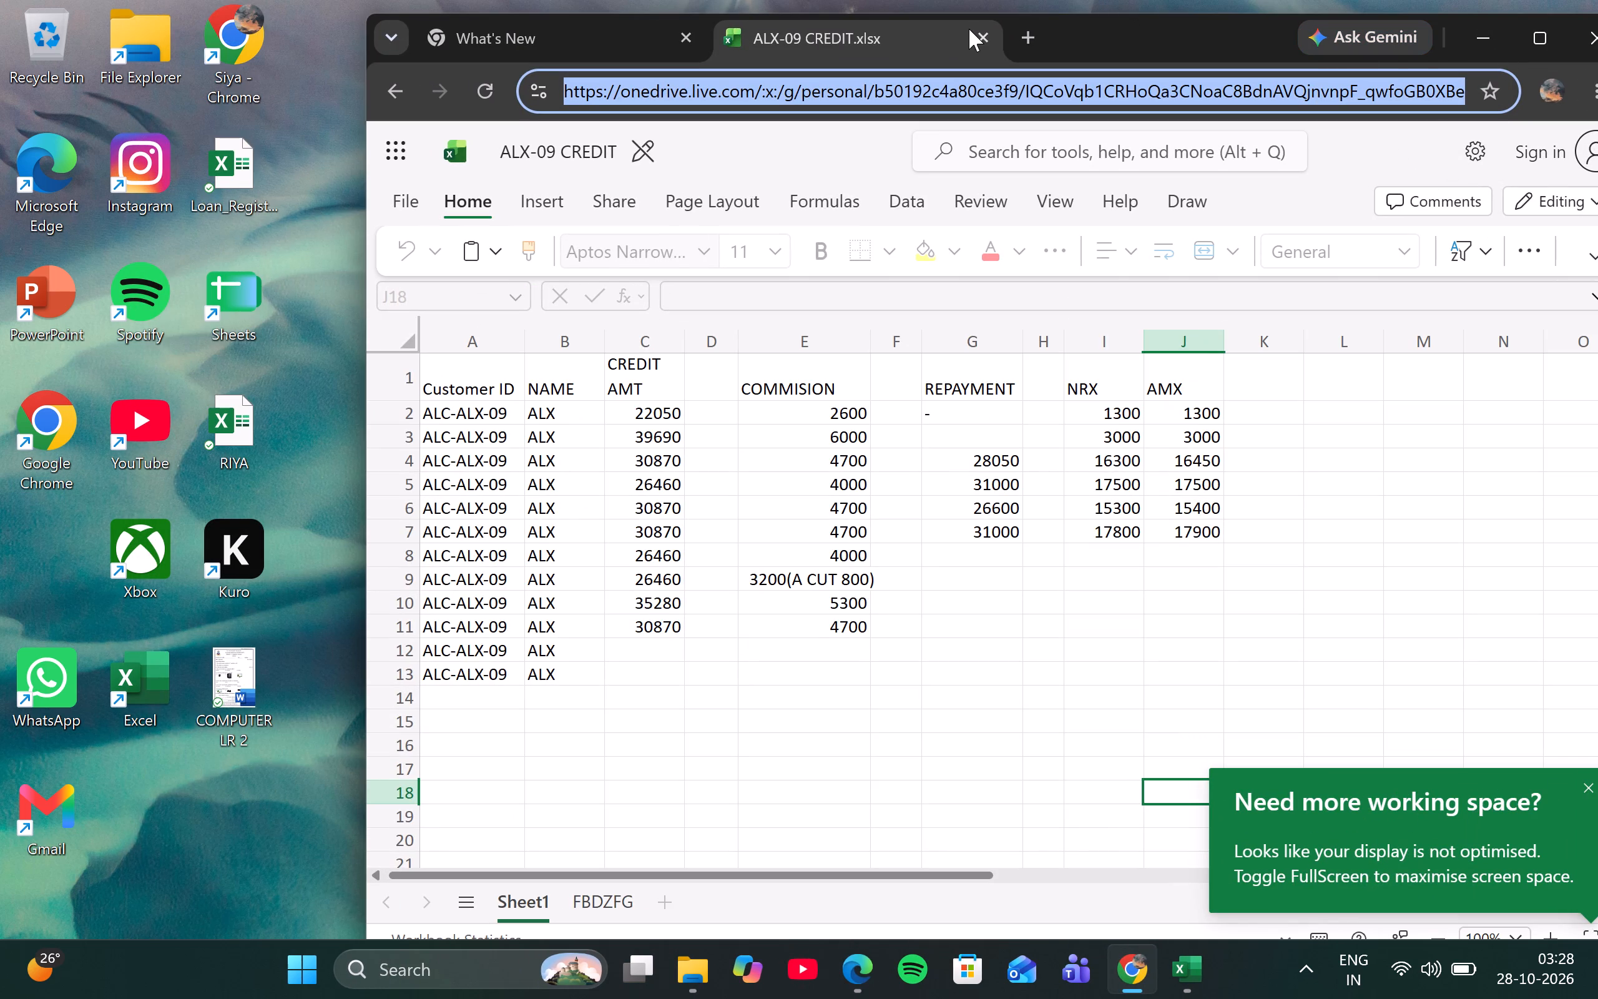
{"action": "left_click", "coordinate": [982, 40]}
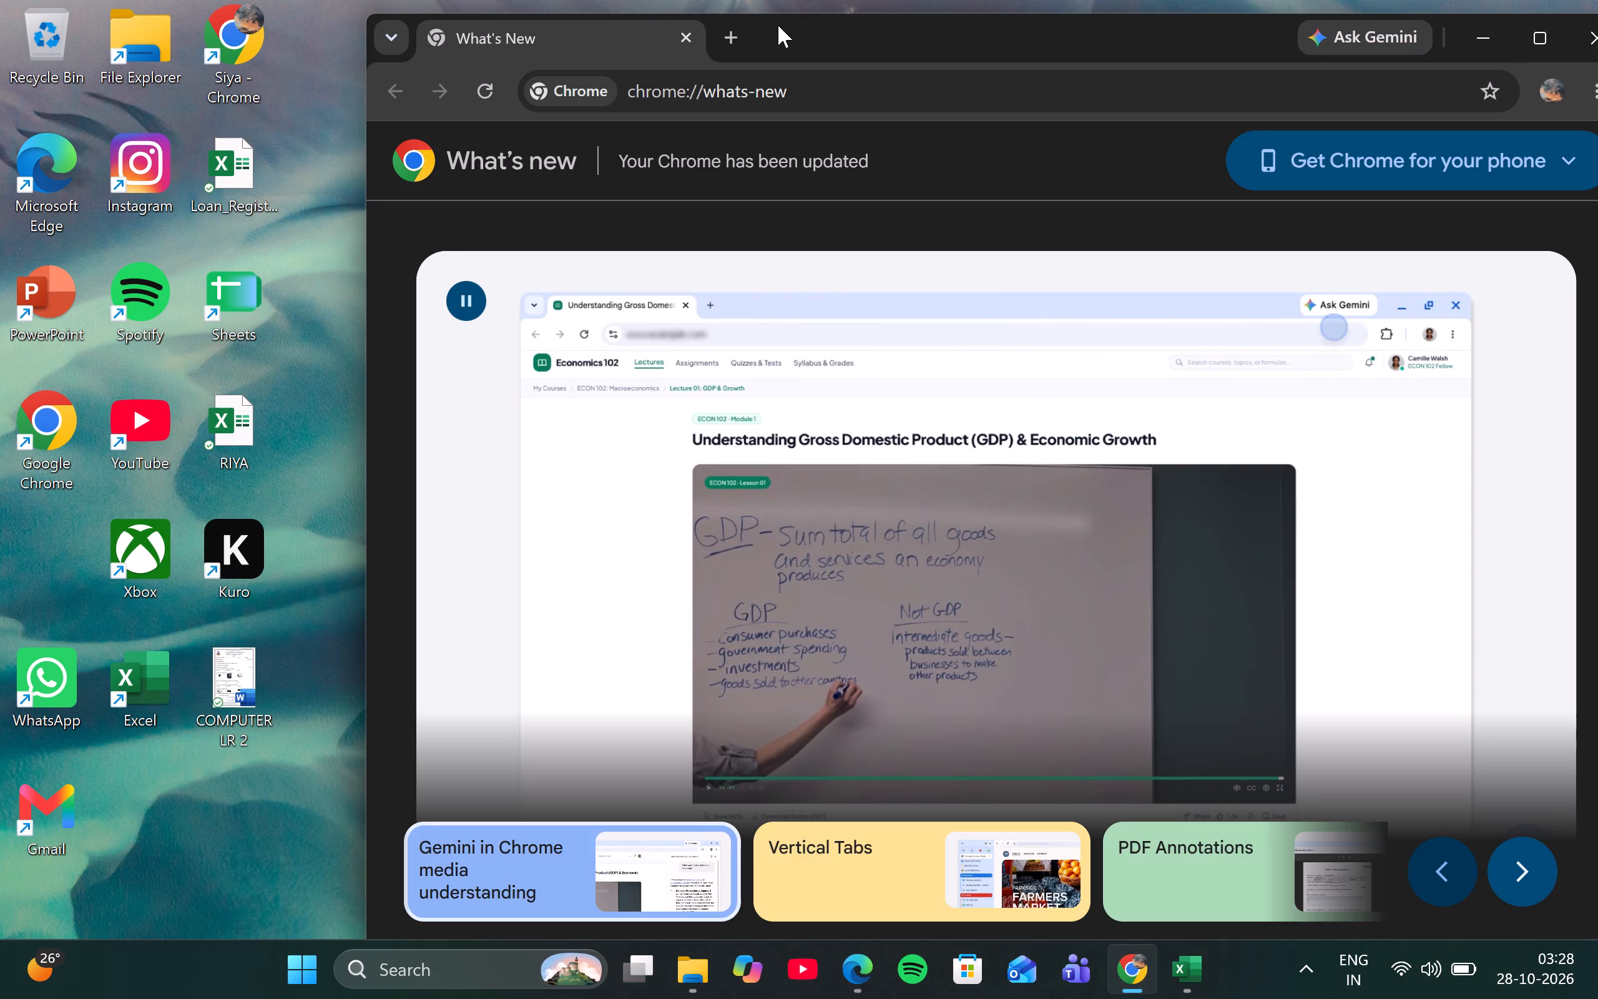
{"action": "left_click", "coordinate": [775, 26]}
{"action": "left_click", "coordinate": [738, 36]}
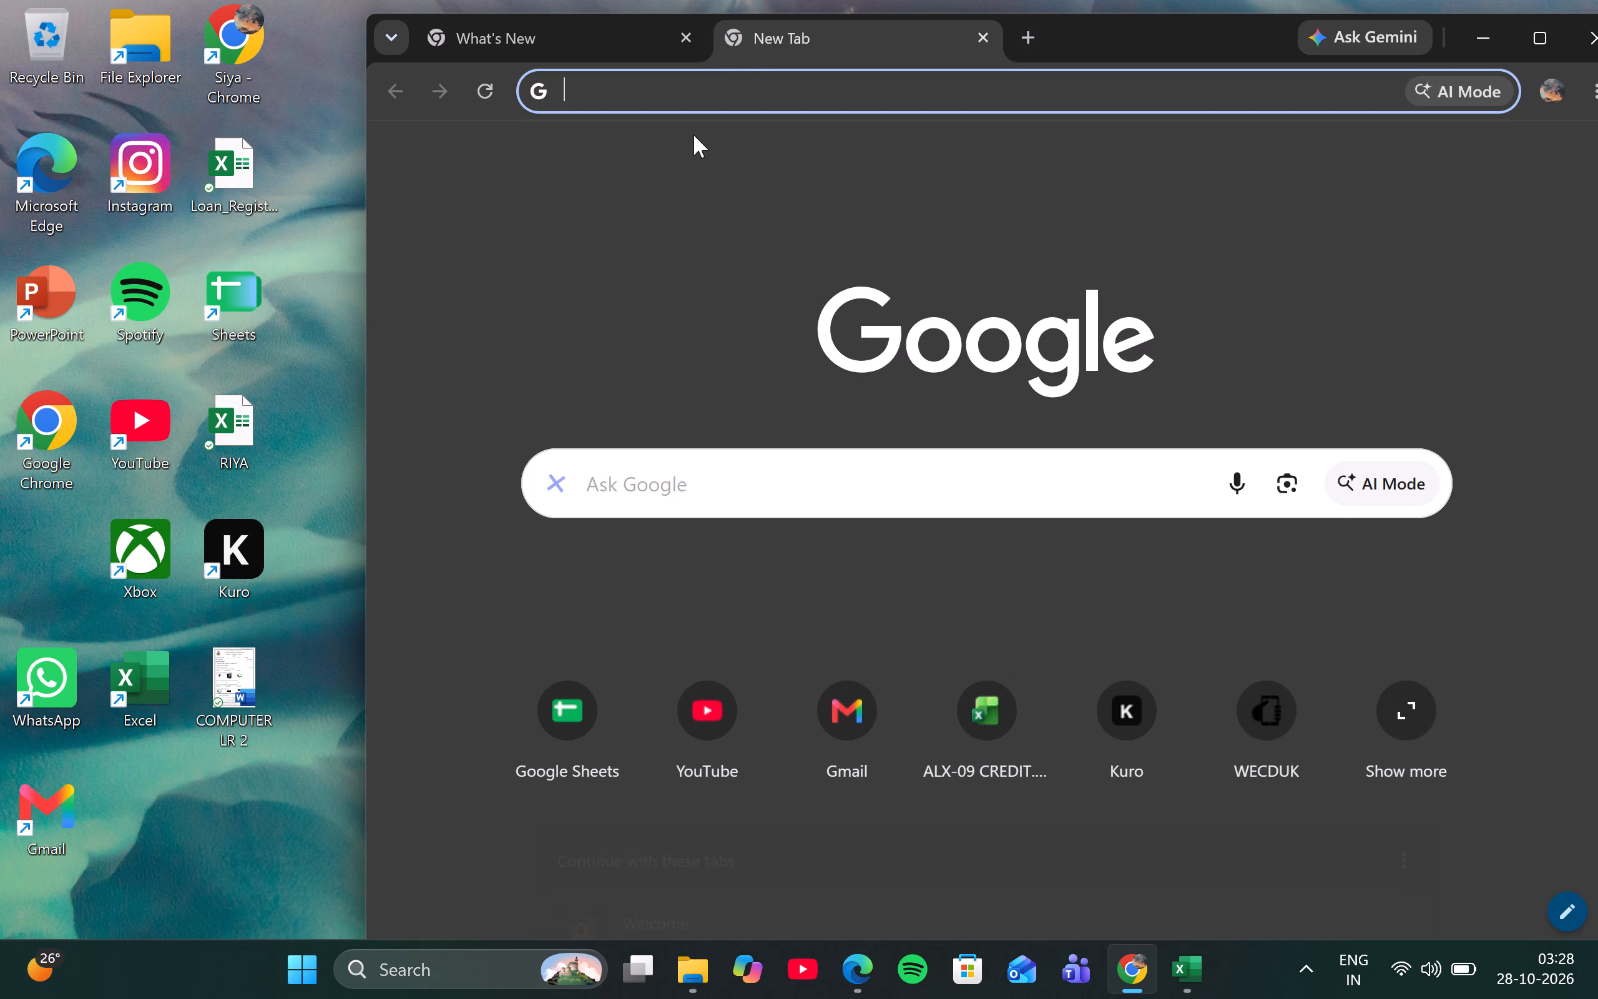